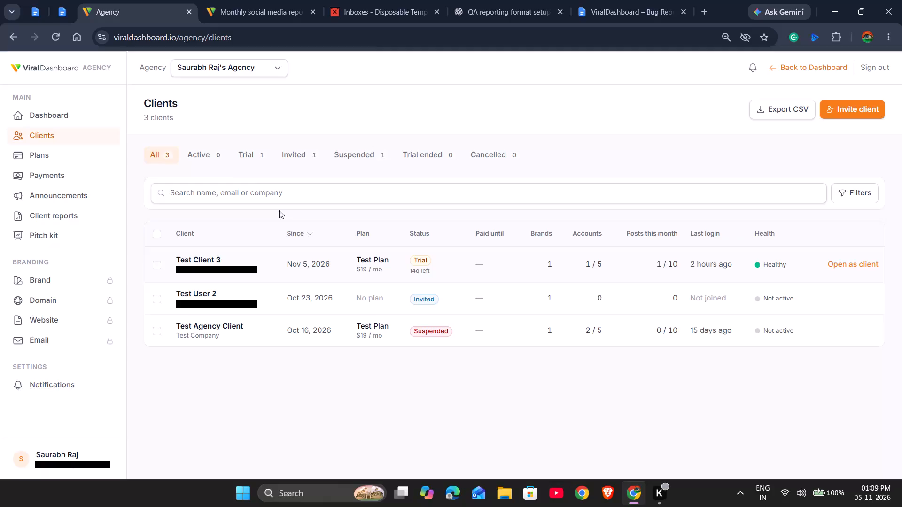
Filter the clients list by the Active, Trial and Invited statuses in turn.
left_click(209, 153)
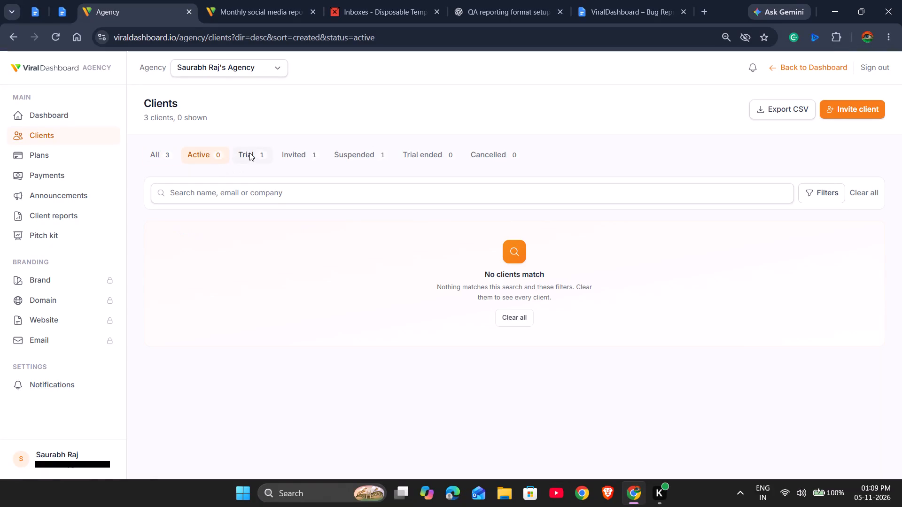
left_click(249, 153)
left_click(302, 153)
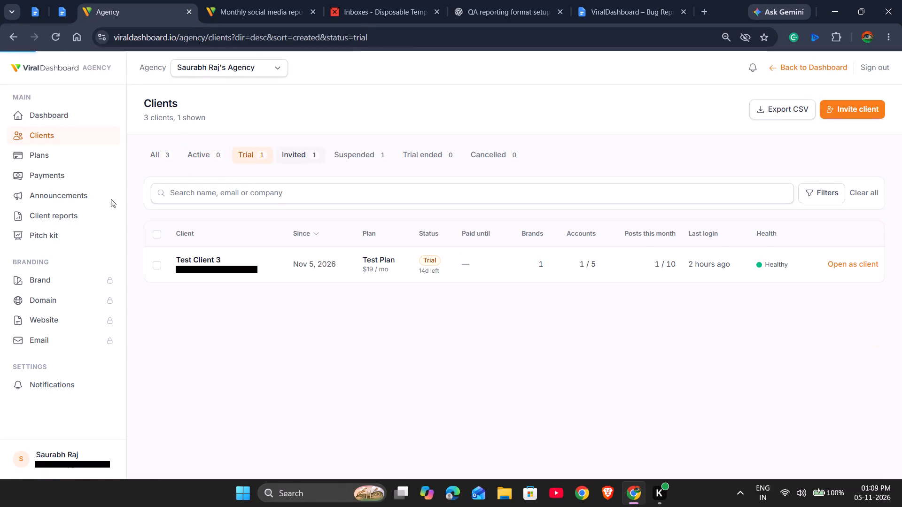
Preview Test Client 3's Monthly social media report and review its Overview and Performance by network sections.
left_click(55, 214)
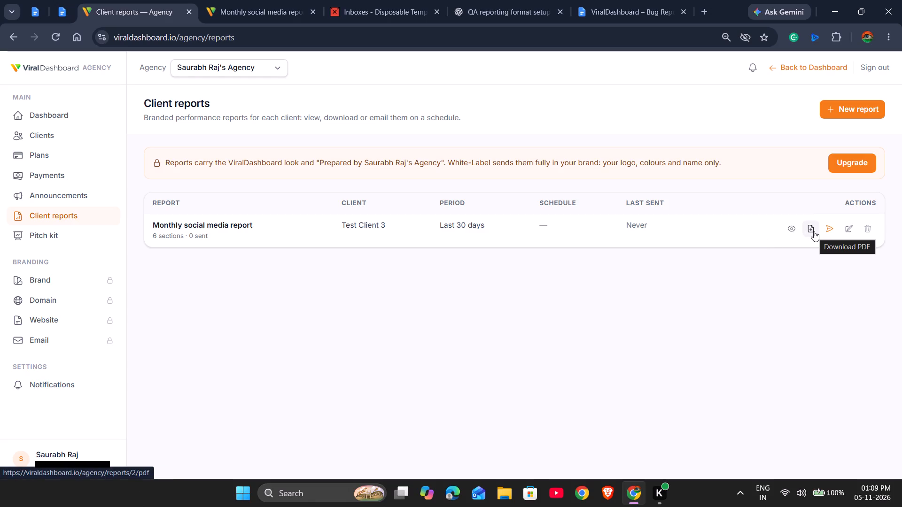
left_click(799, 231)
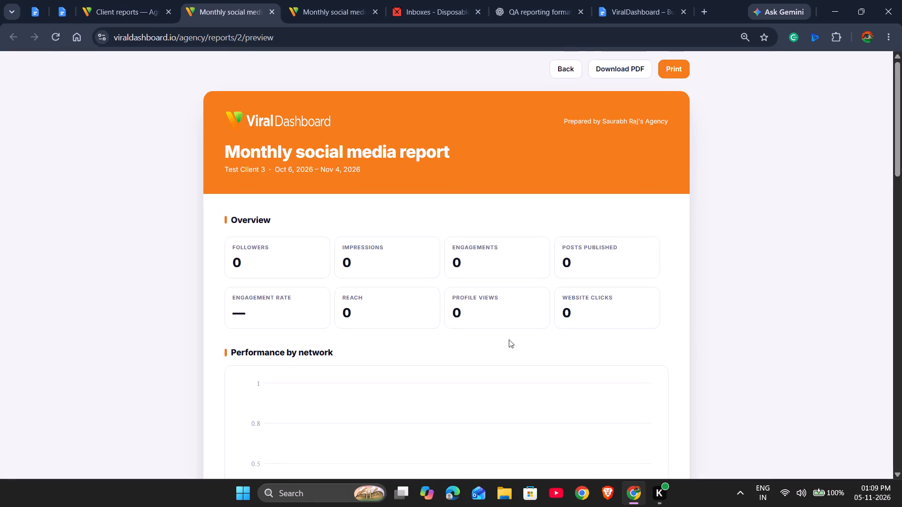
scroll(467, 425, "down", 4)
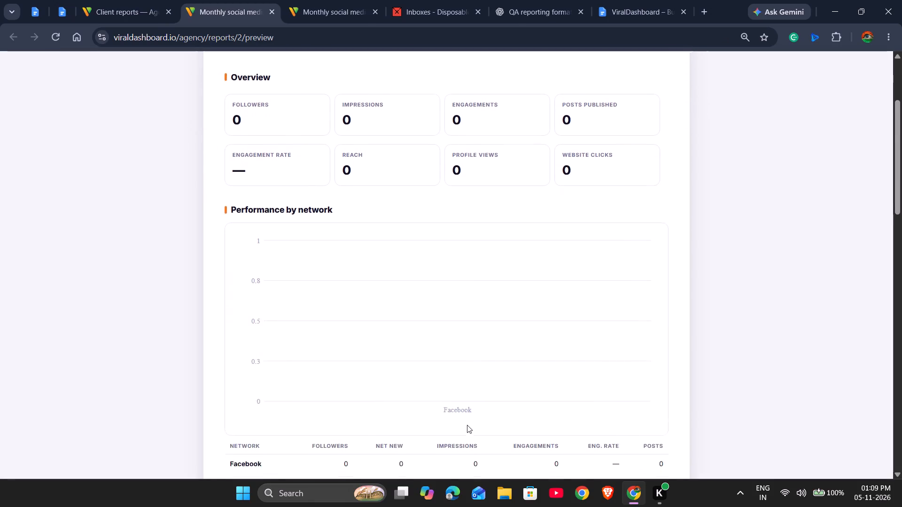
scroll(467, 425, "down", 2)
scroll(467, 425, "up", 8)
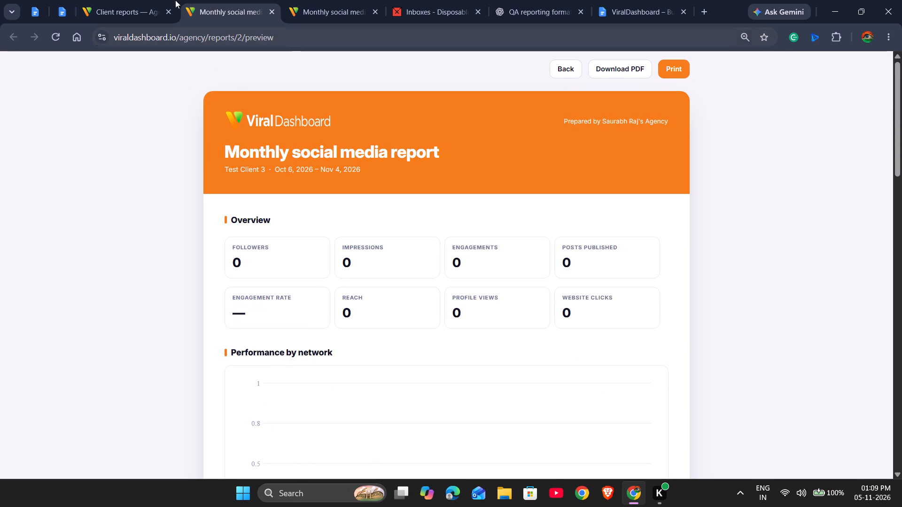
left_click(131, 0)
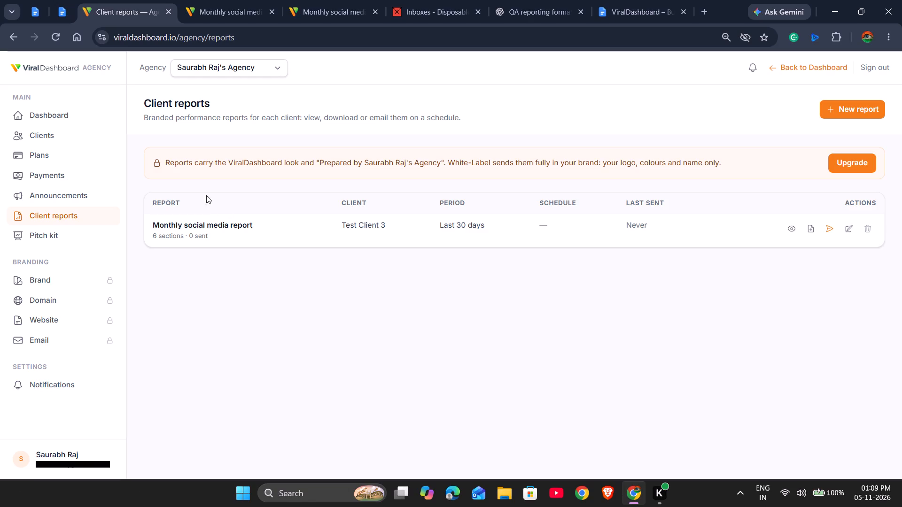
Return to the agency clients list and close both Monthly social media report preview tabs.
left_click(79, 141)
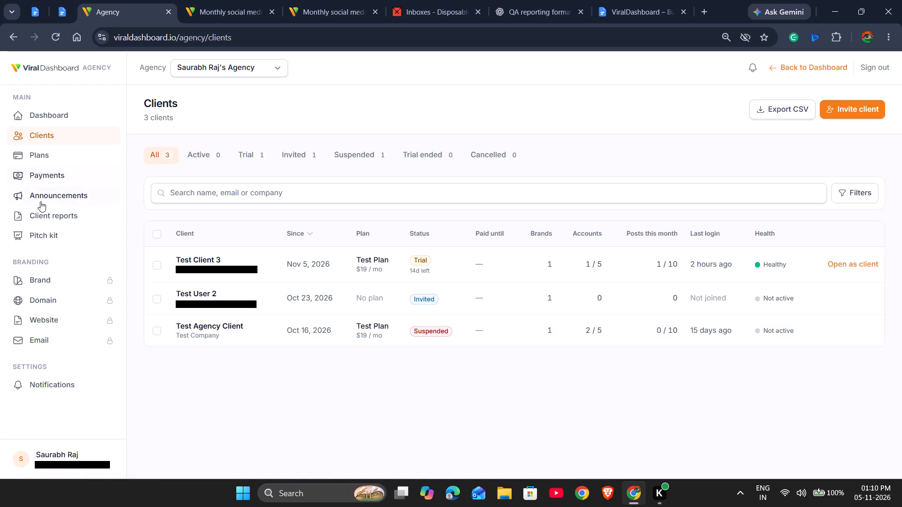
left_click(375, 8)
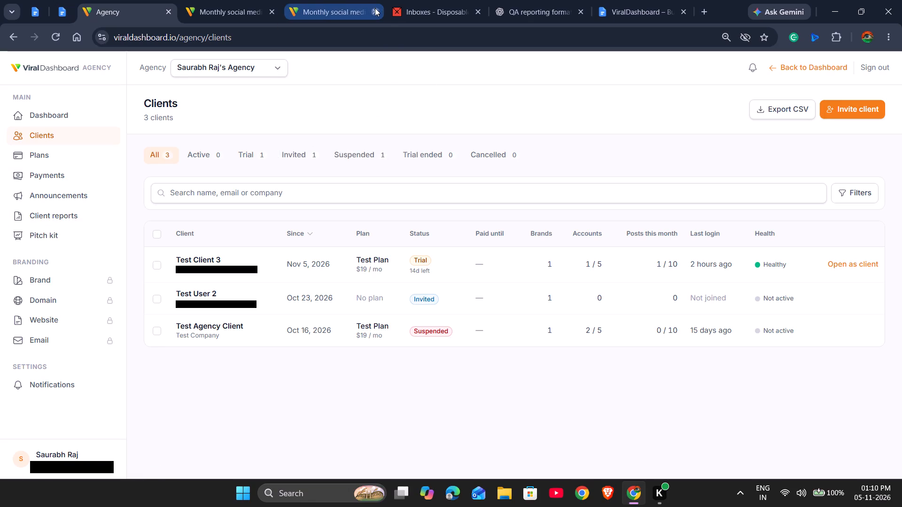
left_click(272, 11)
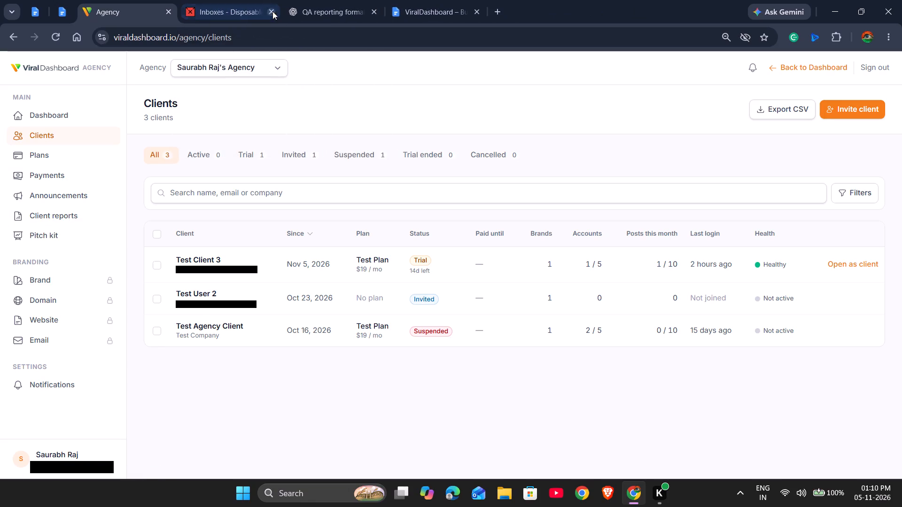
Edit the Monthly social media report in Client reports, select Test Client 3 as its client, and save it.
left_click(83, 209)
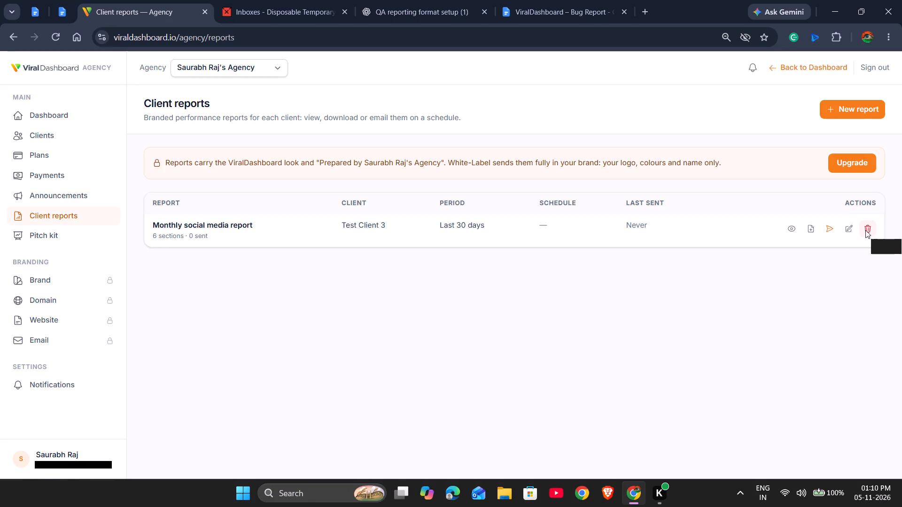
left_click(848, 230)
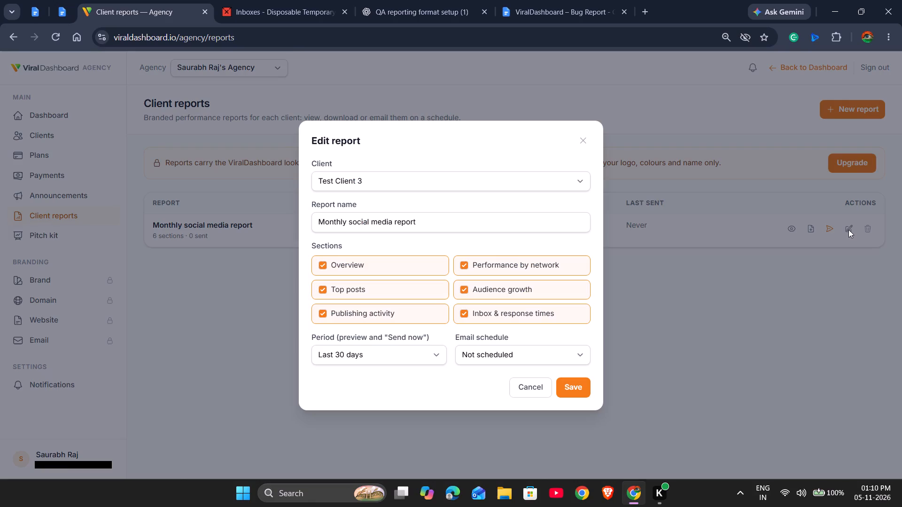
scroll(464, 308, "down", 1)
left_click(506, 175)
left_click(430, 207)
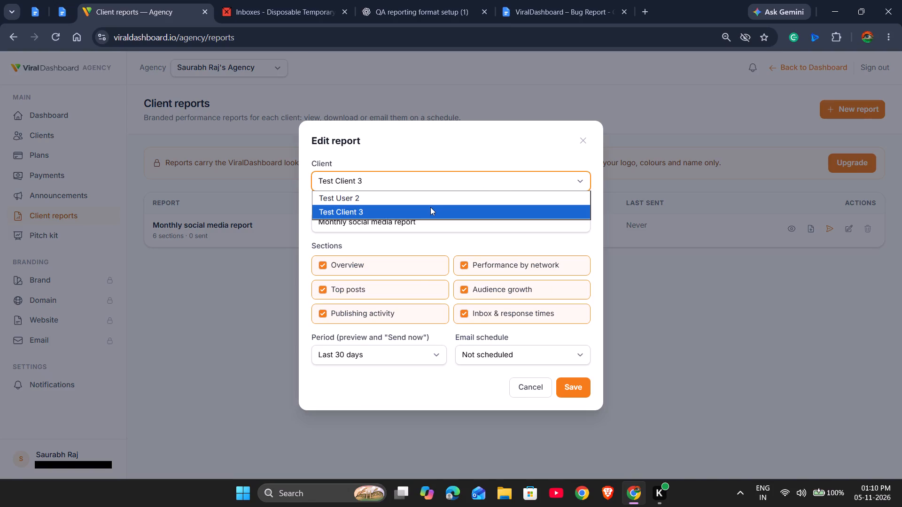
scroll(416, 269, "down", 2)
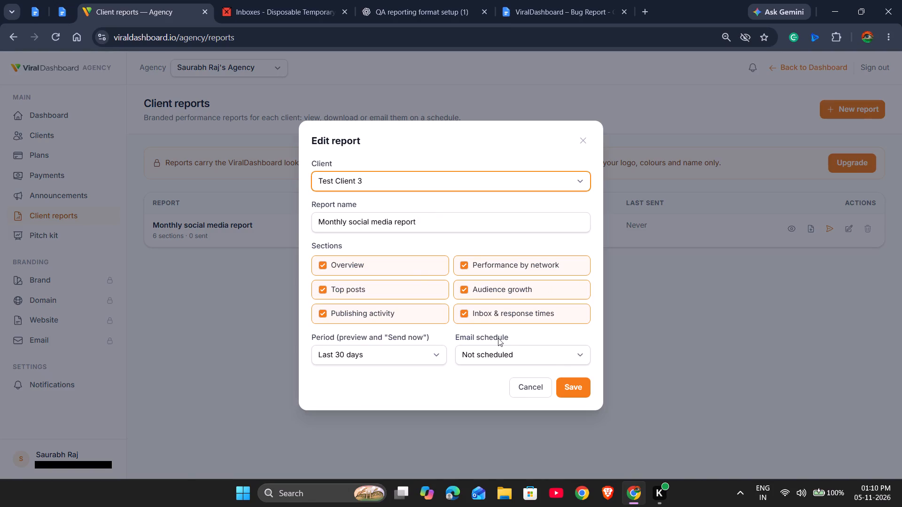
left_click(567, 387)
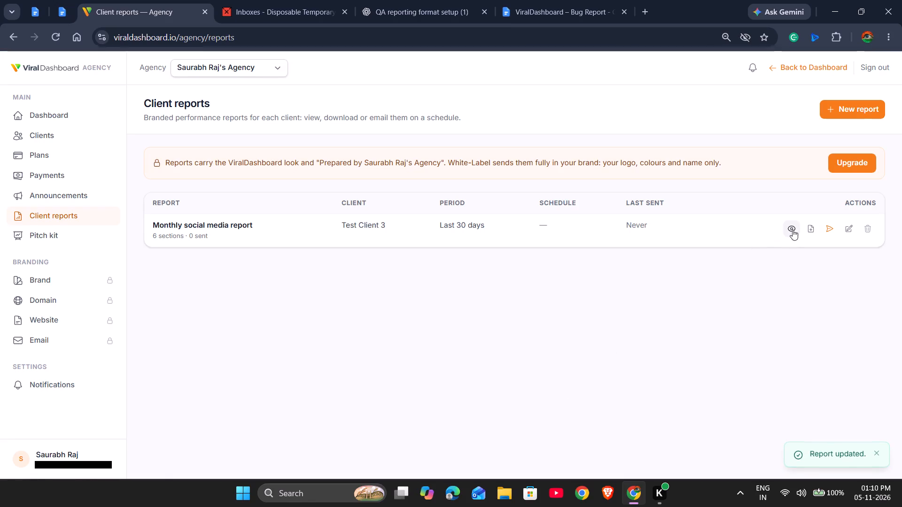
Preview the saved Monthly social media report again and close the preview.
left_click(793, 230)
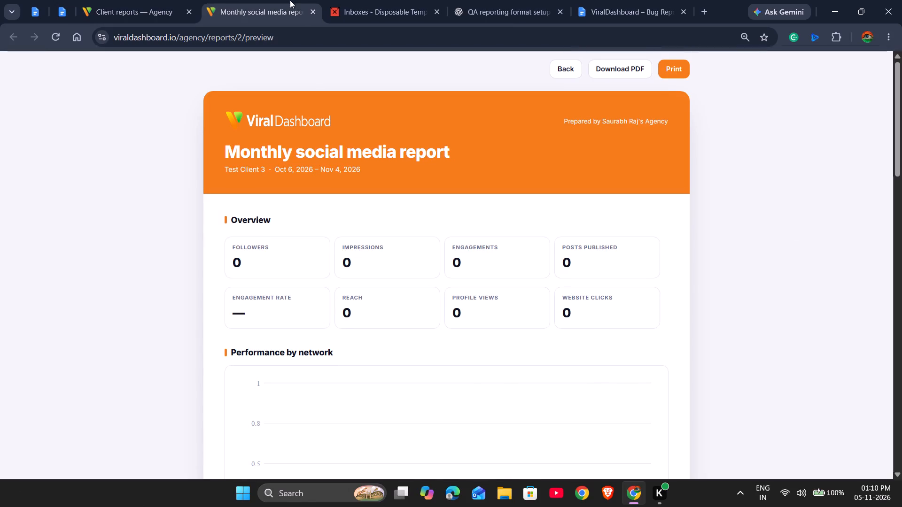
left_click(315, 9)
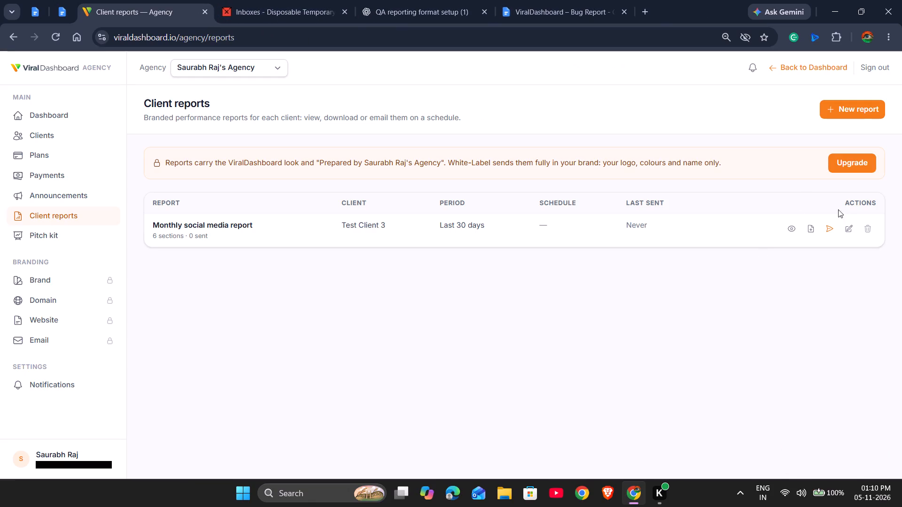
Delete the Monthly social media report from the client reports.
left_click(865, 227)
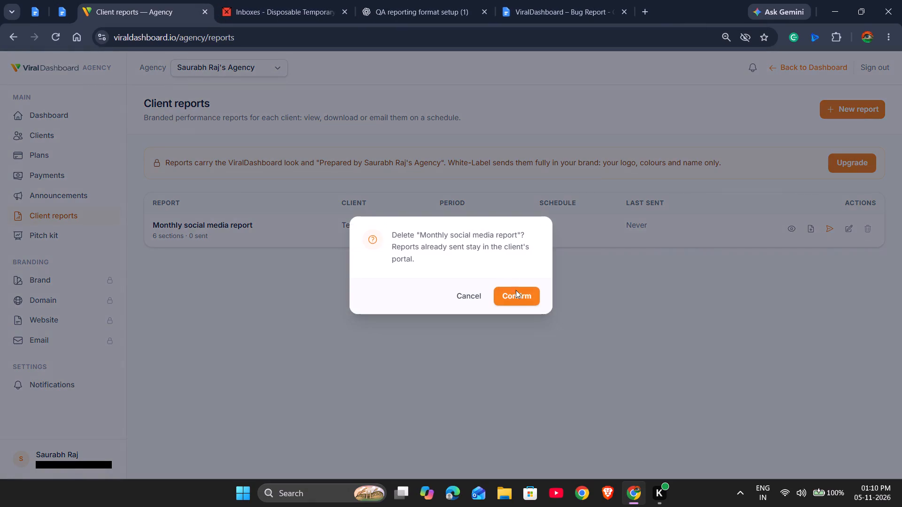
left_click(517, 296)
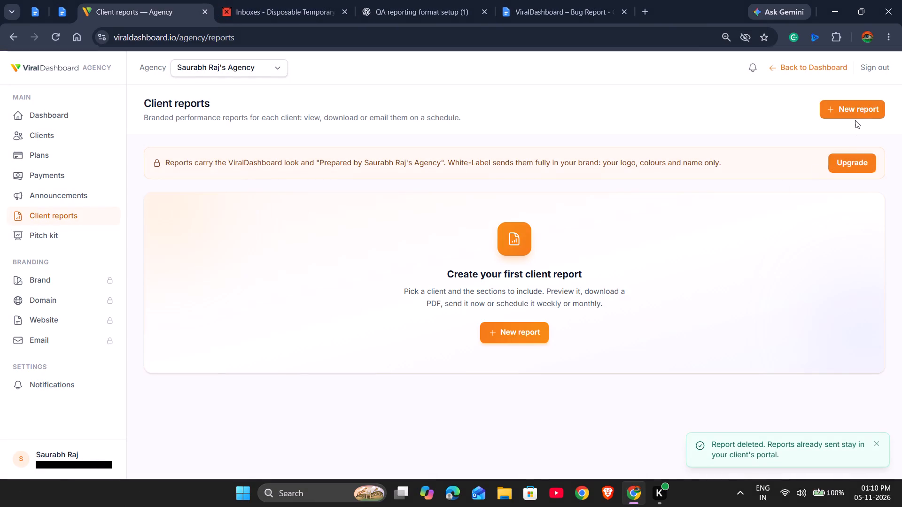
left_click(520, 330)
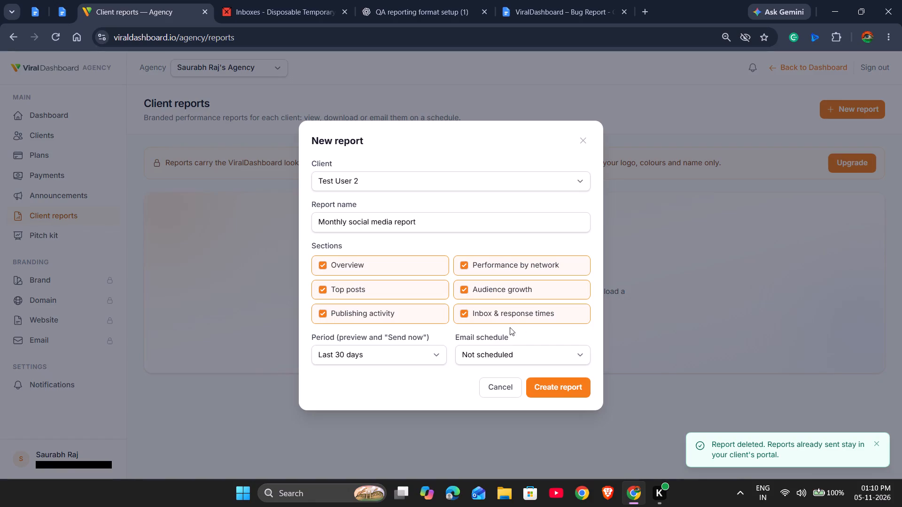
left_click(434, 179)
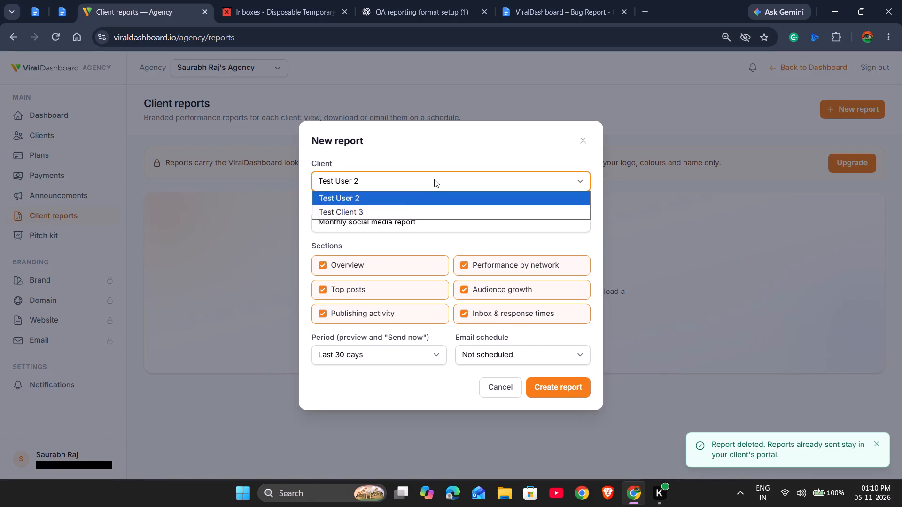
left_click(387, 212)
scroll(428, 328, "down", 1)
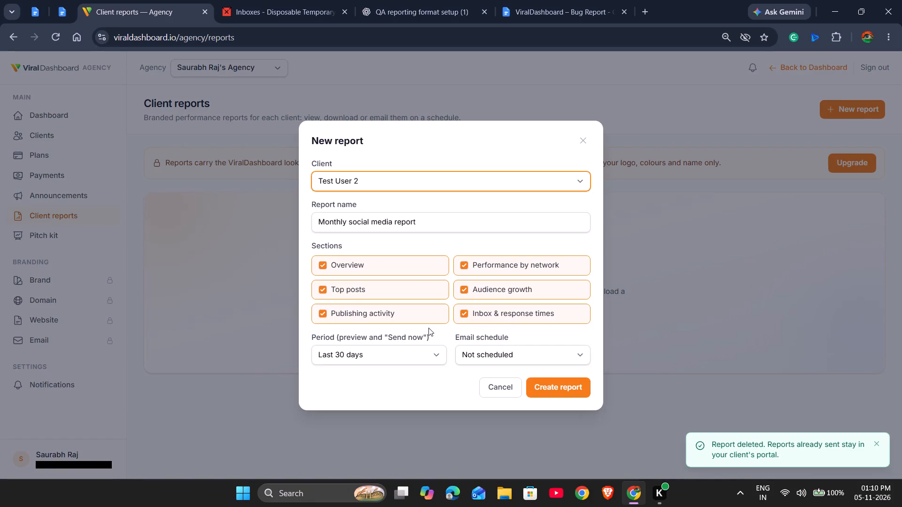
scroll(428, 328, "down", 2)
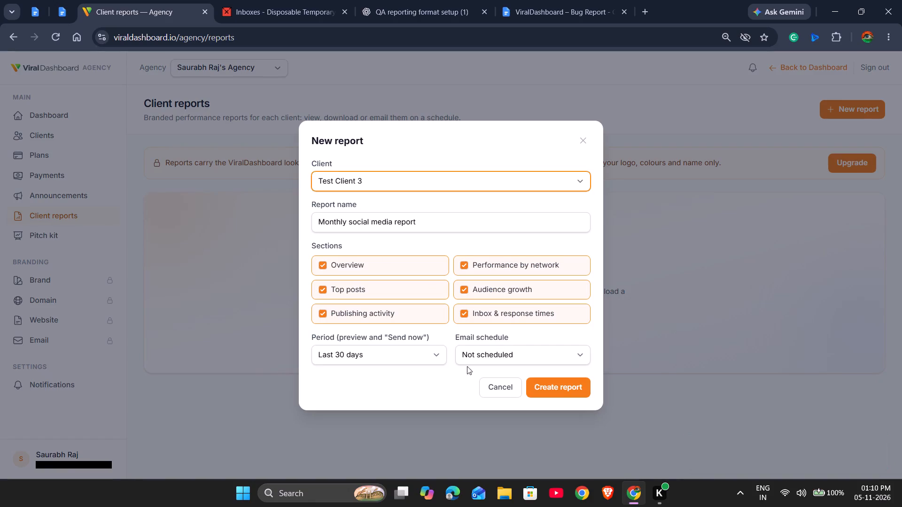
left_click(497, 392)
Create a Monthly social media report for Test Client 3 with all six sections, last 30 days, not scheduled, and preview it.
left_click(47, 135)
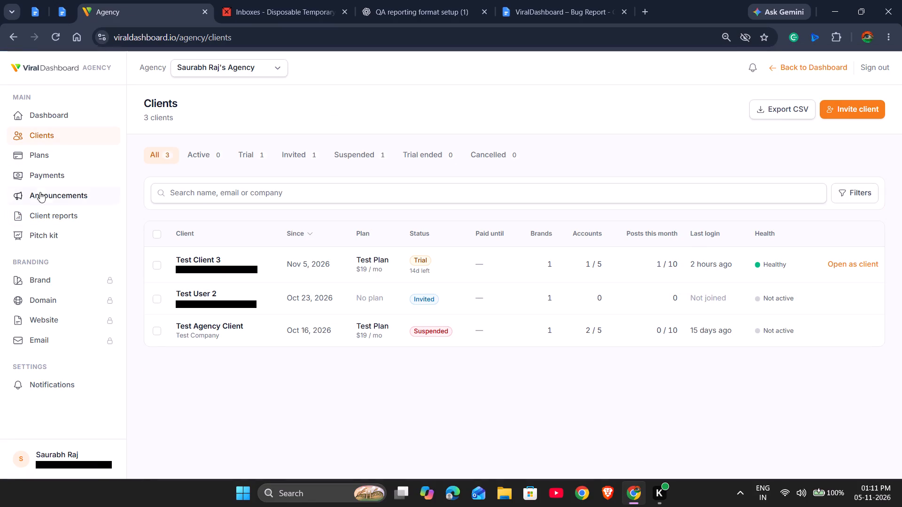
left_click(62, 214)
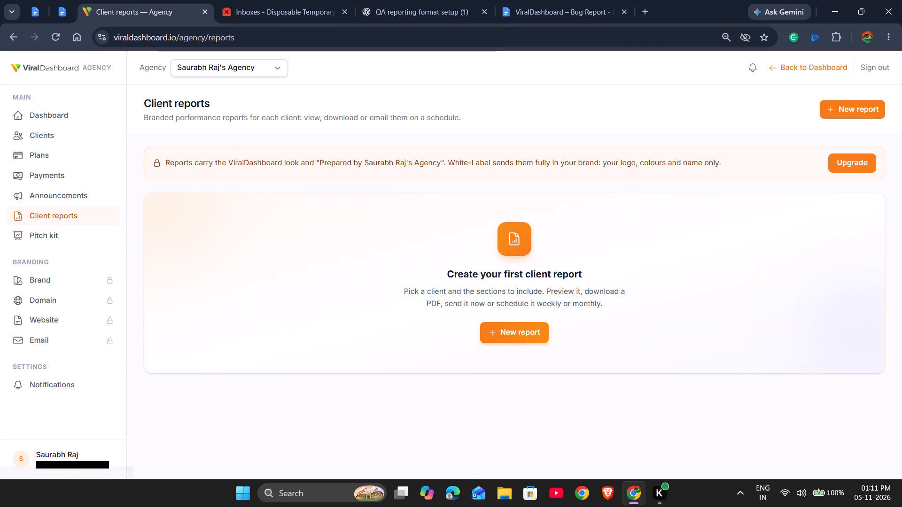
left_click(518, 332)
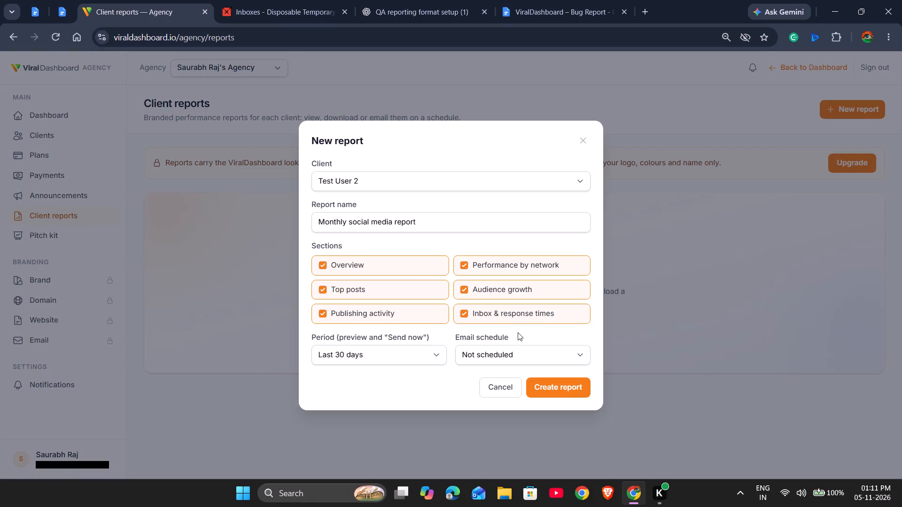
left_click_drag(435, 184, 403, 209)
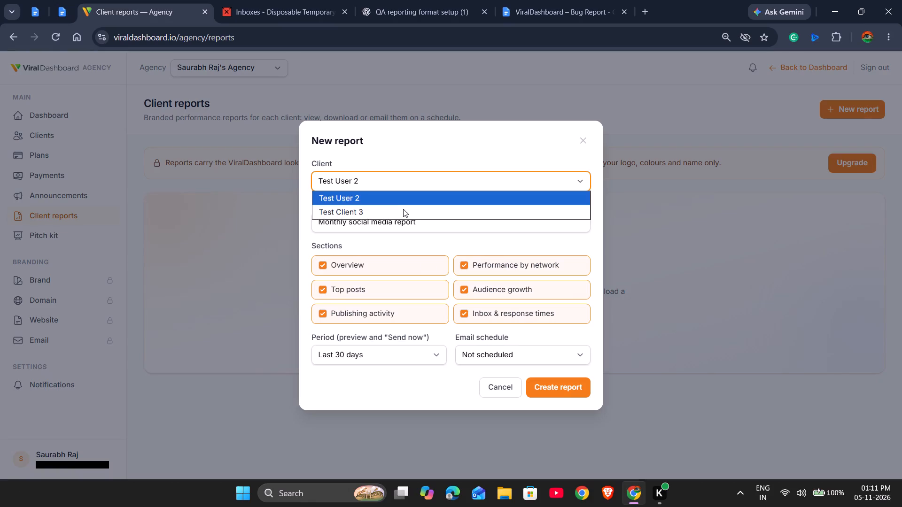
Create a Monthly social media report for Test Client 3 with all six sections, last 30 days, and no email schedule.
left_click_drag(403, 209, 403, 209)
left_click(403, 209)
scroll(444, 249, "down", 1)
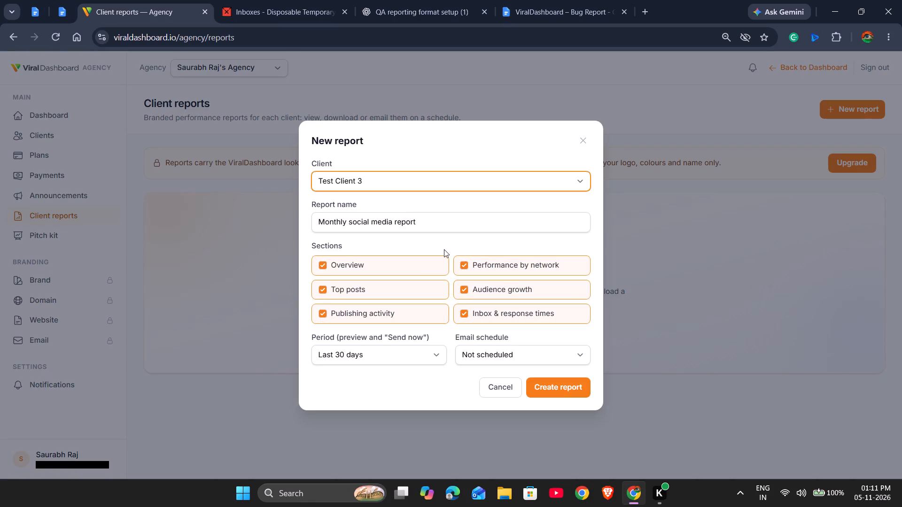
left_click(557, 386)
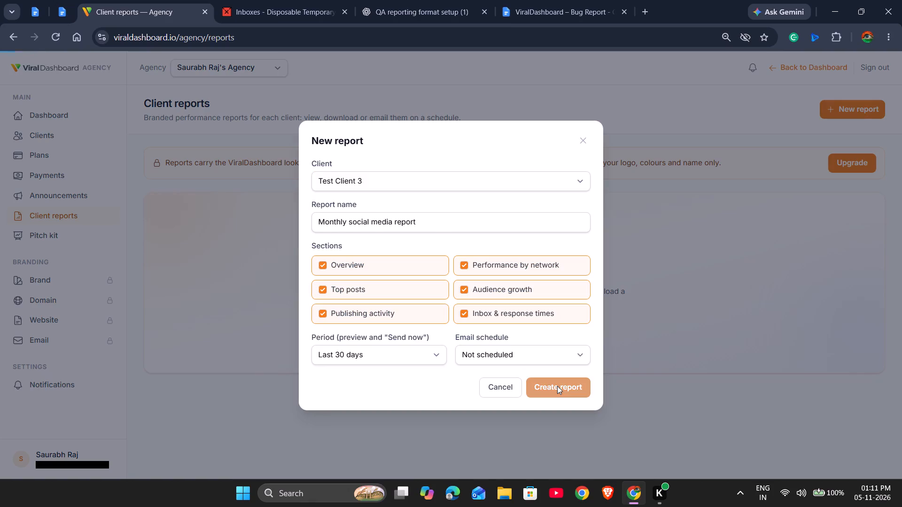
Preview Test Client 3's Monthly social media report and examine every section from Overview to Inbox & response times.
left_click(788, 229)
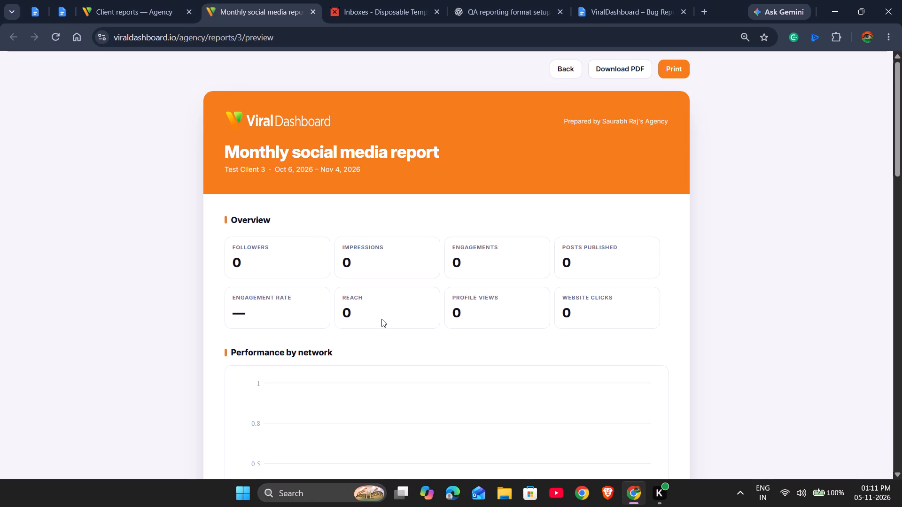
scroll(381, 319, "down", 6)
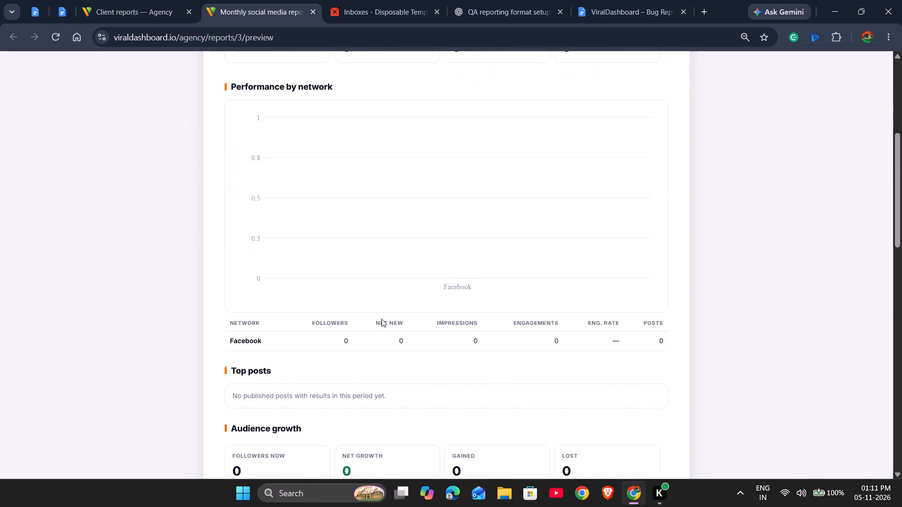
scroll(381, 319, "down", 1)
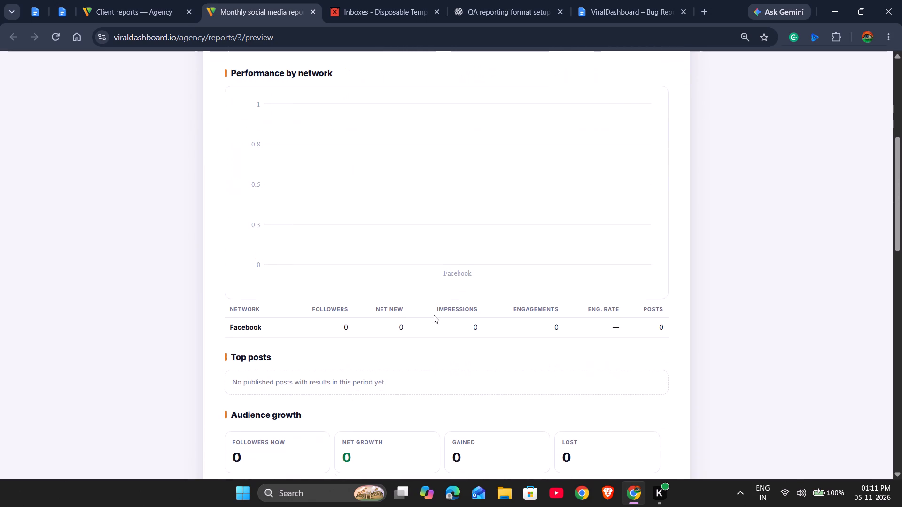
scroll(434, 315, "down", 5)
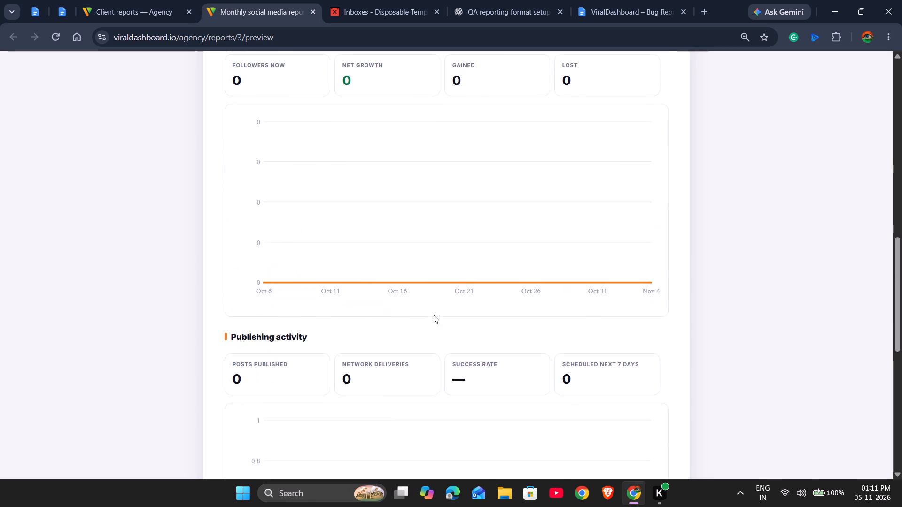
scroll(434, 315, "down", 1)
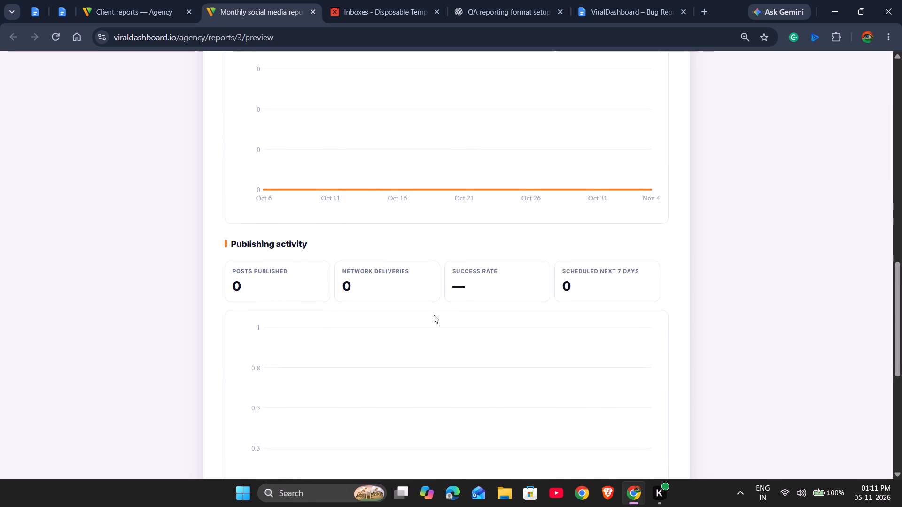
scroll(434, 315, "down", 9)
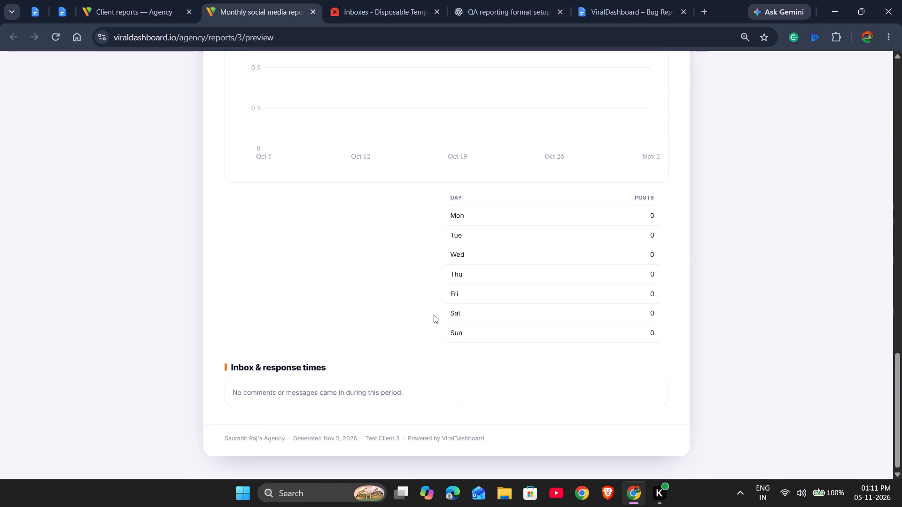
scroll(434, 315, "down", 1)
scroll(434, 315, "up", 15)
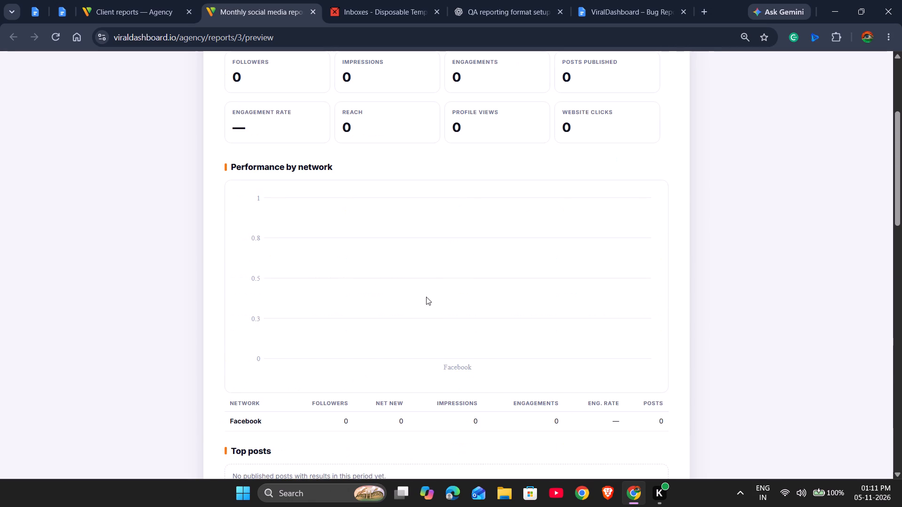
Return to the agency area and open the Test Client 3 account as the client from the Clients list.
left_click(155, 0)
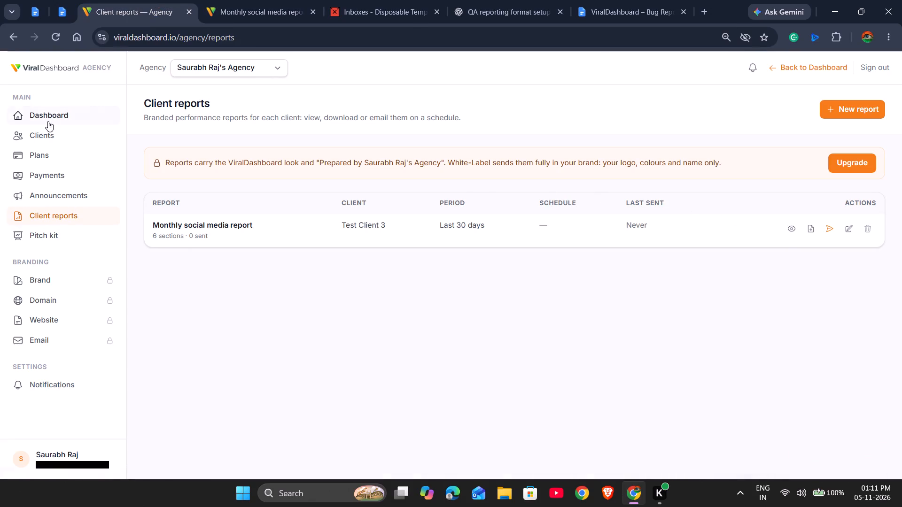
left_click(59, 141)
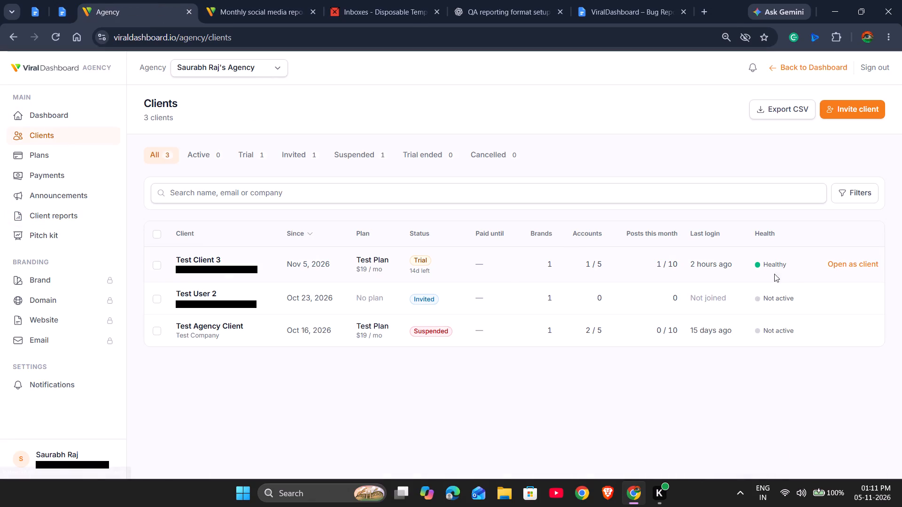
left_click(843, 265)
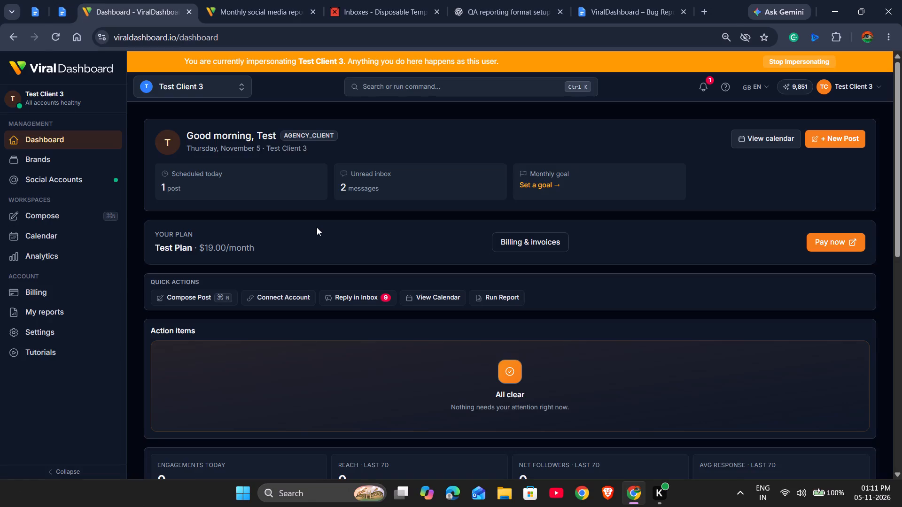
Try to open the client's inbox from the dashboard's quick actions, and dismiss the overlay.
left_click(356, 298)
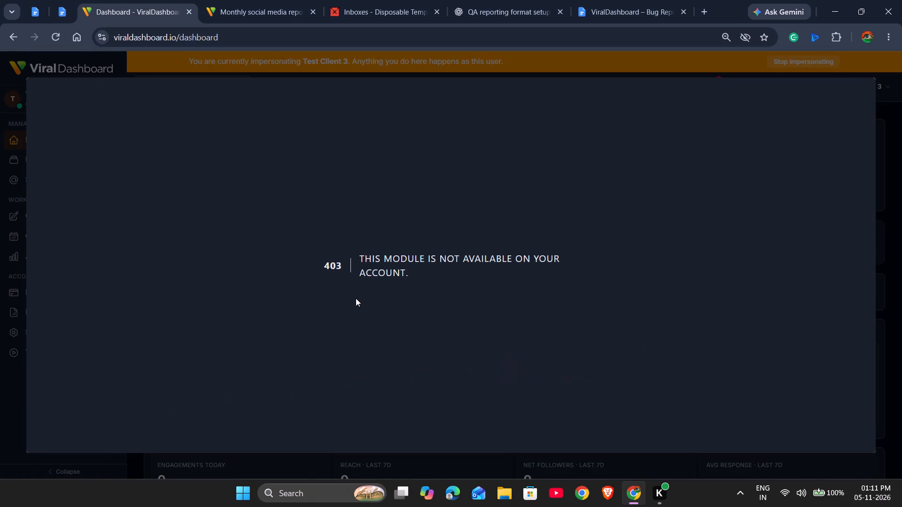
left_click(475, 56)
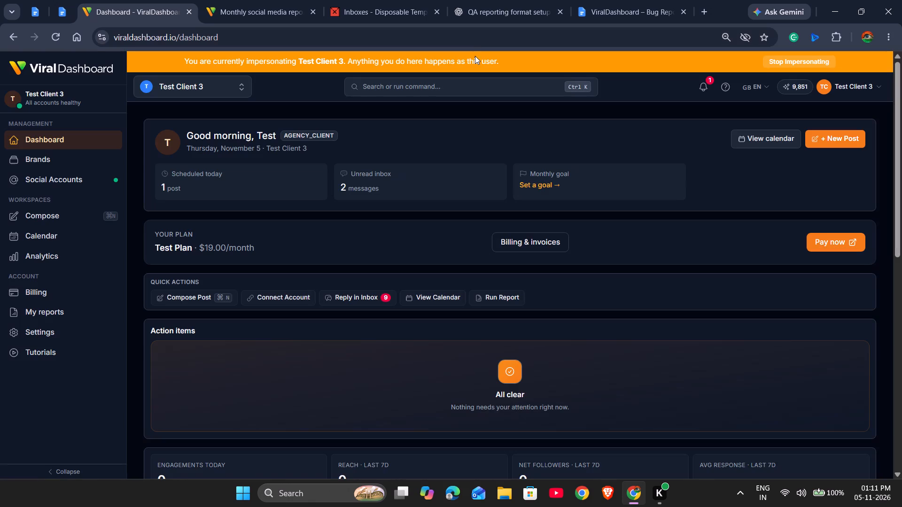
View the social accounts connected for Test Client 3.
left_click(70, 176)
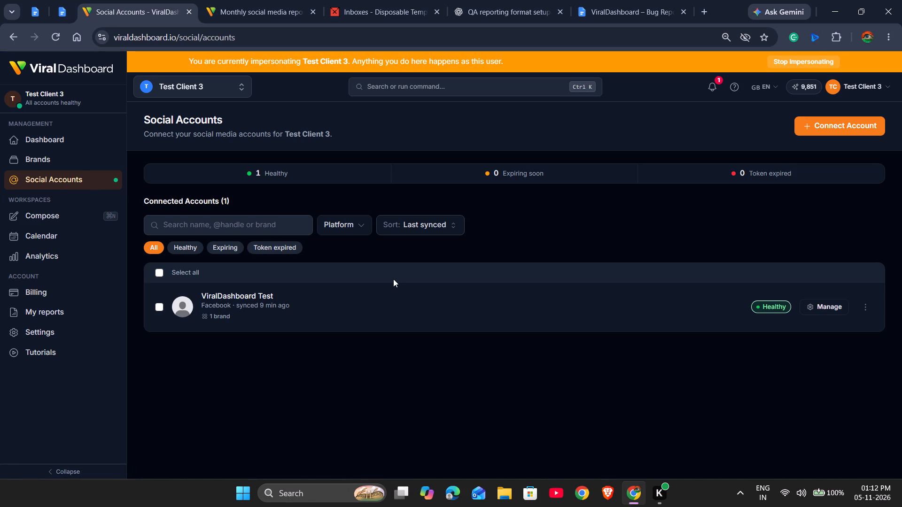
Open Test Client 3's Analytics overview to check its key metrics, and reload the page.
left_click(47, 259)
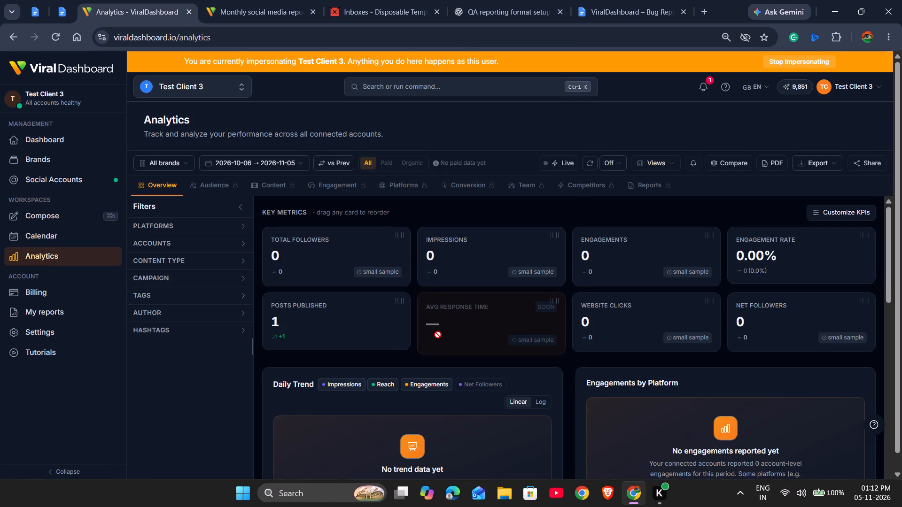
key("ctrl+r")
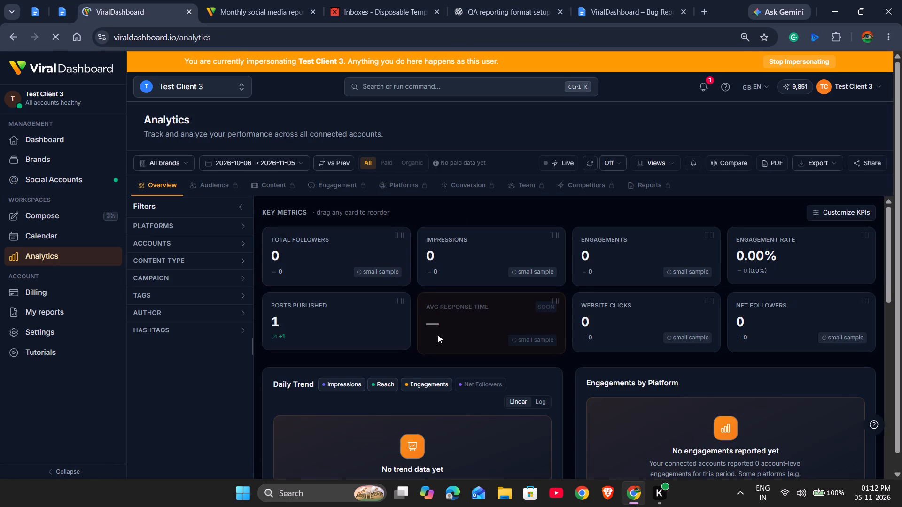
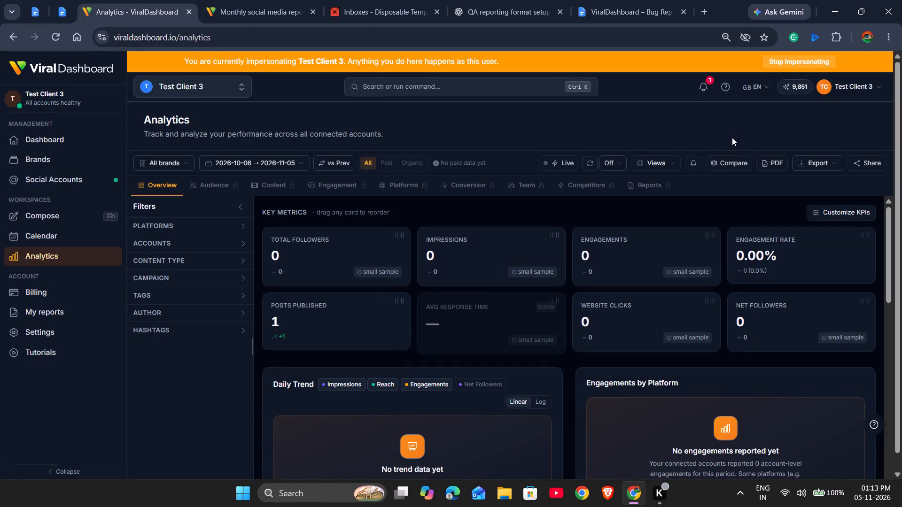
Stop impersonating Test Client 3 after viewing the client's Analytics overview.
left_click(795, 60)
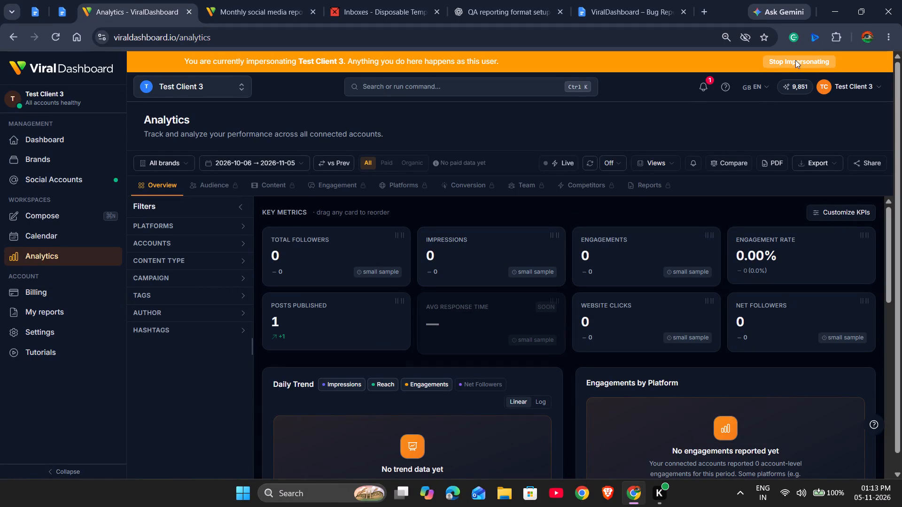
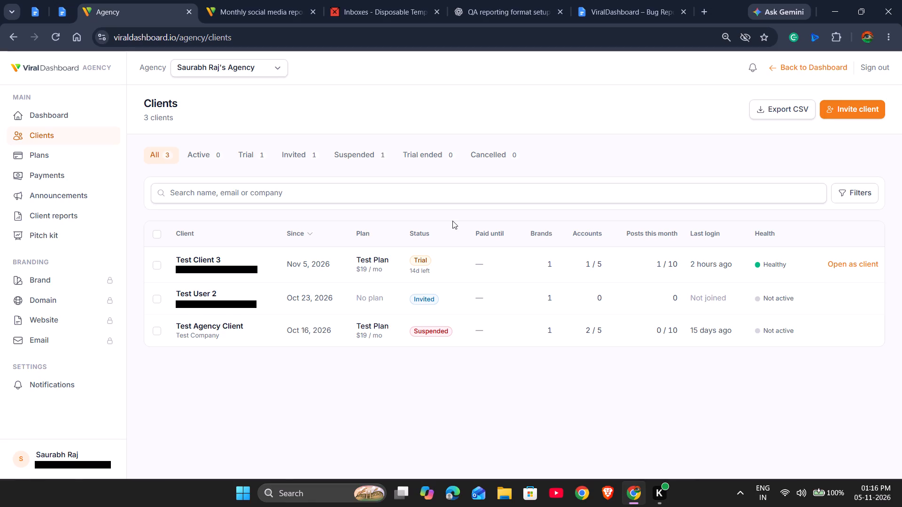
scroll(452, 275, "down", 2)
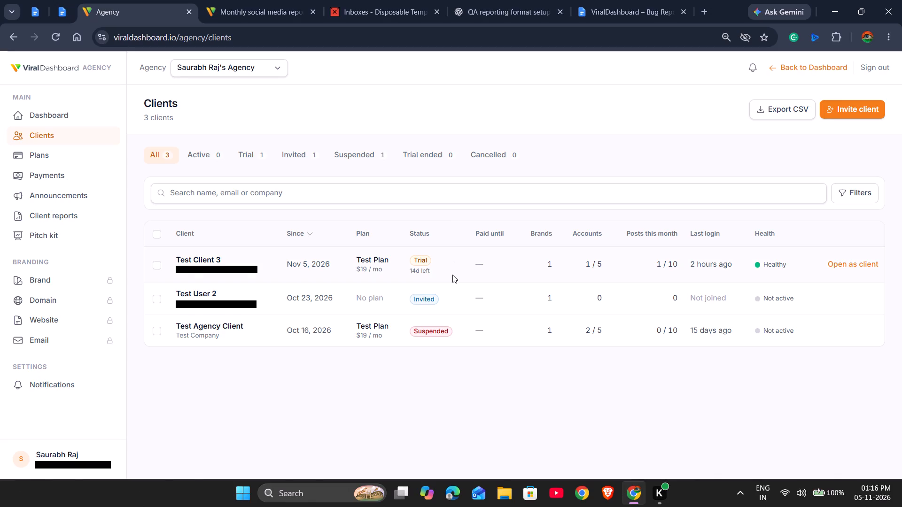
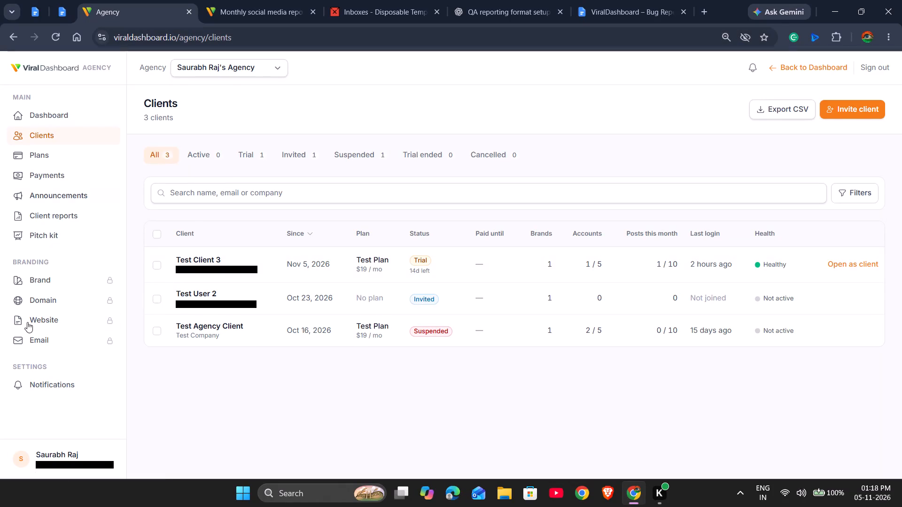
Open the agency's Brand settings, try the logo upload under Logo & favicon, and dismiss the White-Label subscription offer.
left_click(60, 279)
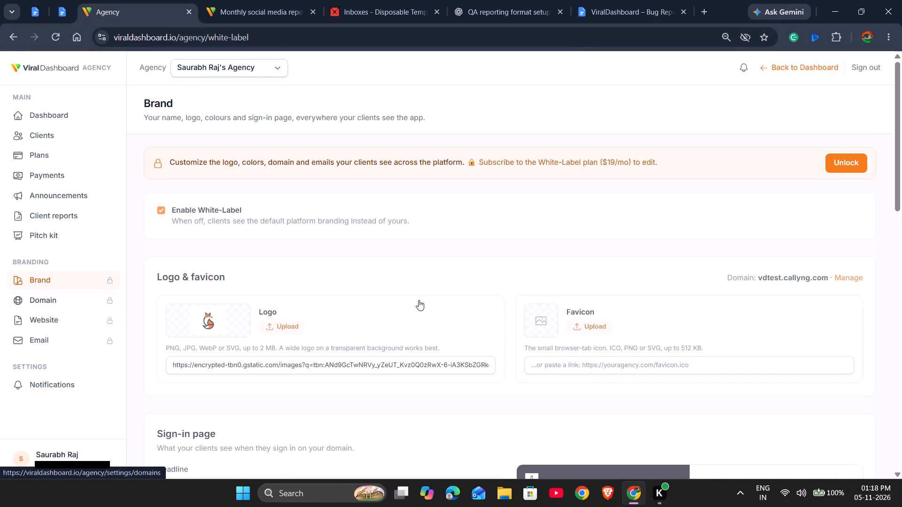
scroll(419, 300, "down", 2)
left_click(277, 185)
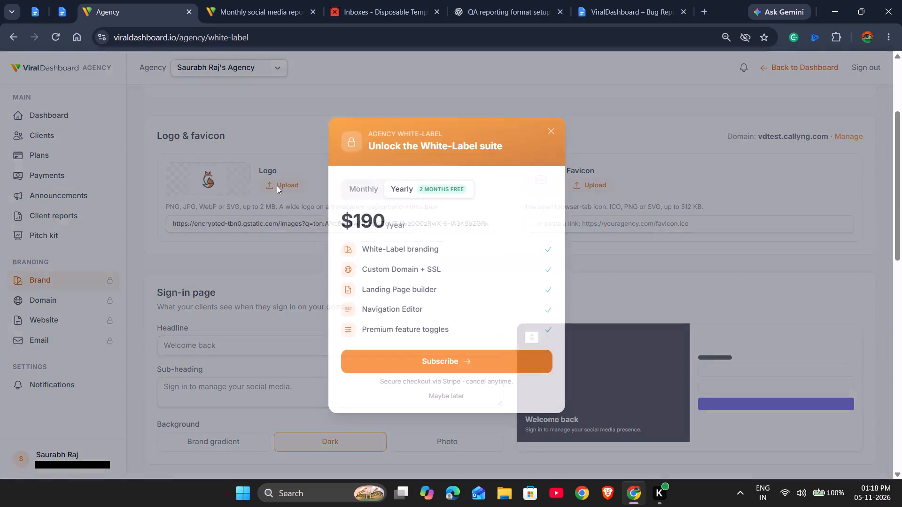
left_click(555, 131)
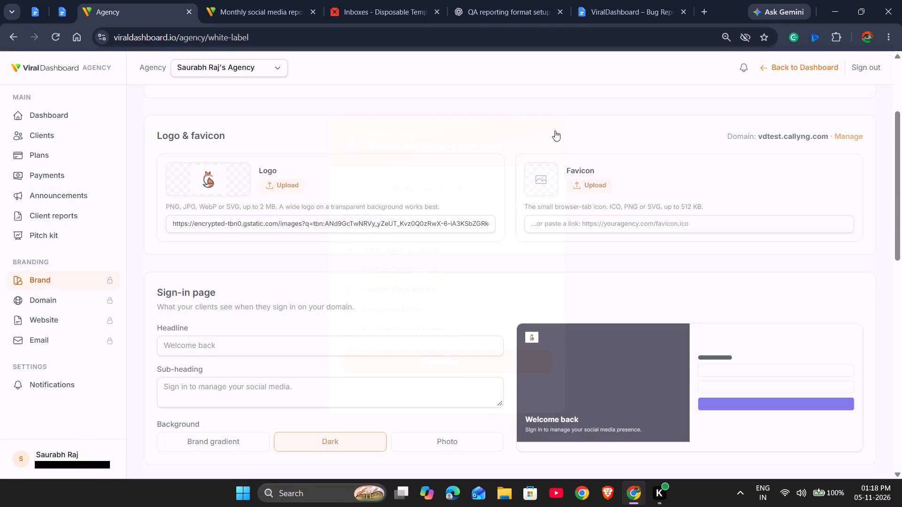
Open the agency's Domain settings to check the custom domain's connection status.
left_click(75, 301)
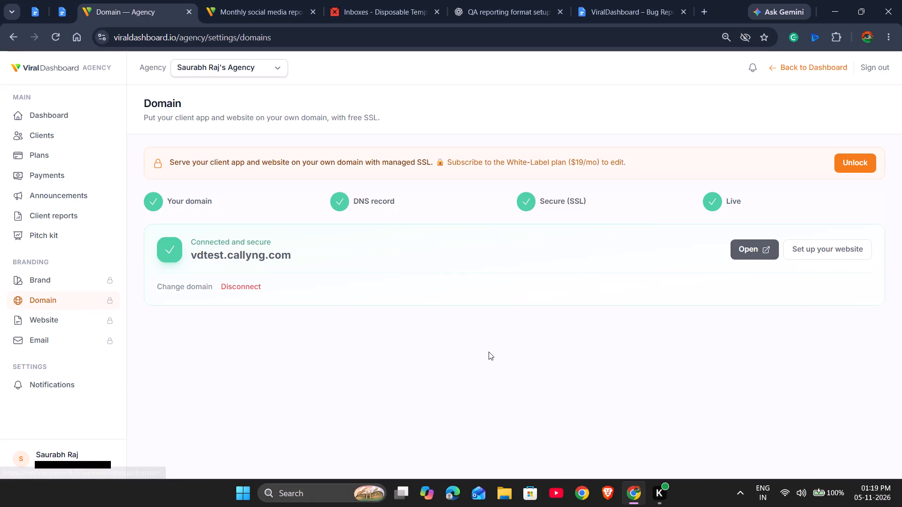
Examine the agency's Website page, including its current mode, the website setup options and the visitor statistics.
left_click(52, 320)
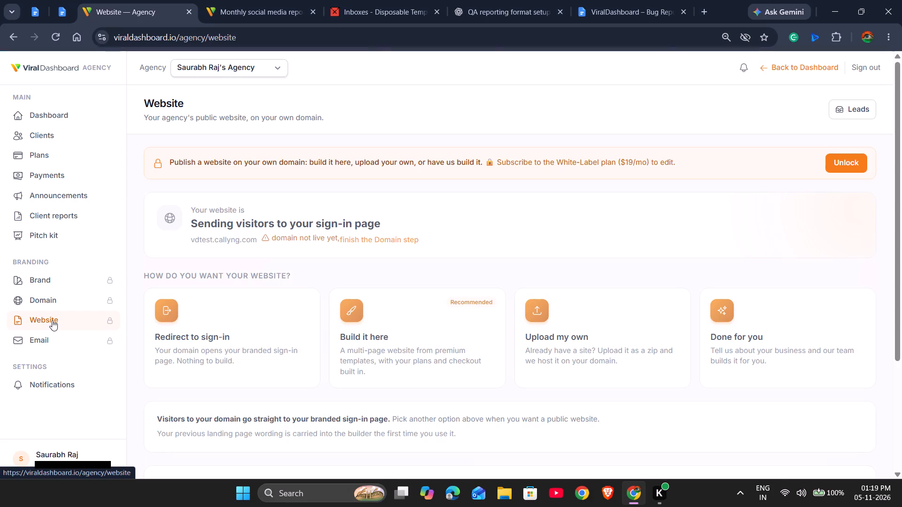
scroll(420, 338, "down", 1)
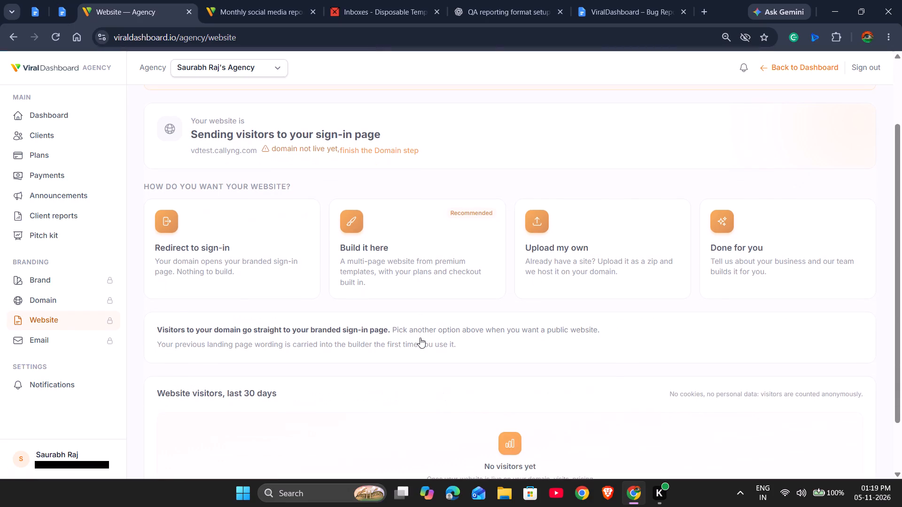
scroll(420, 338, "down", 3)
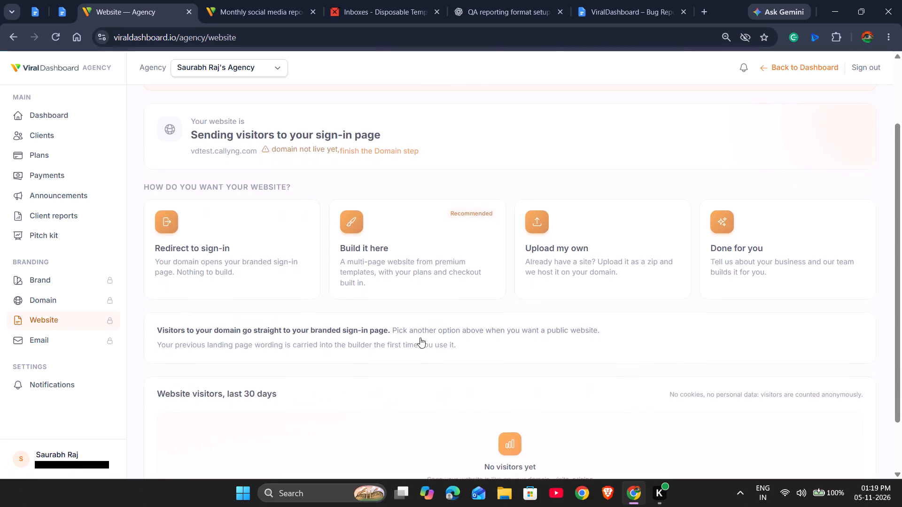
scroll(420, 338, "down", 1)
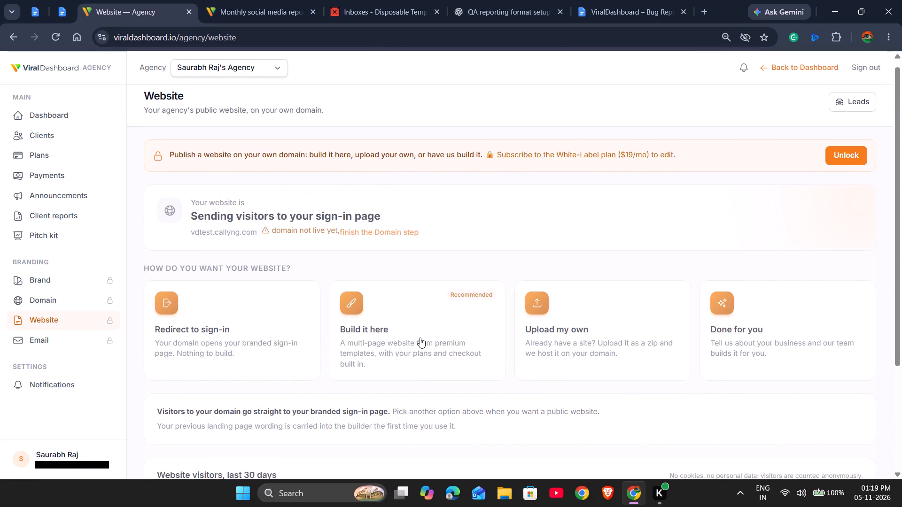
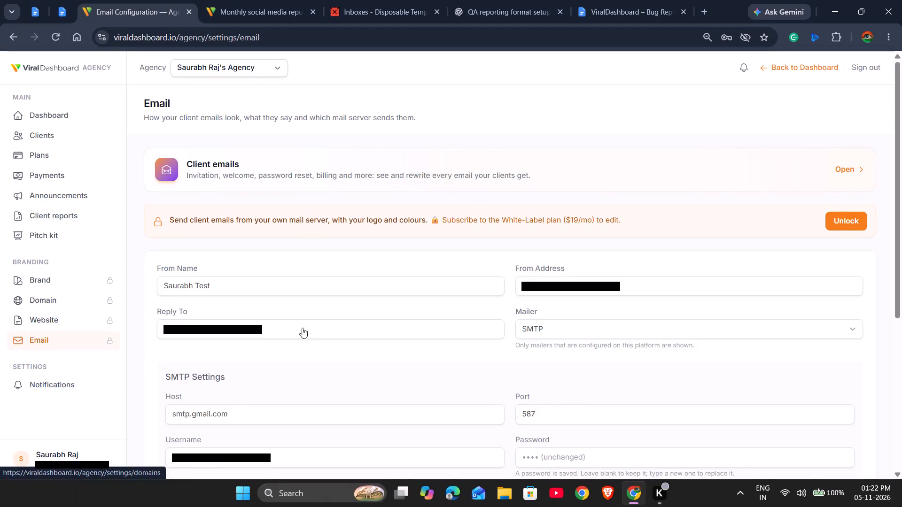
Leave the agency's Email settings and open the Agencies list in the platform's admin area.
scroll(307, 332, "right", 1)
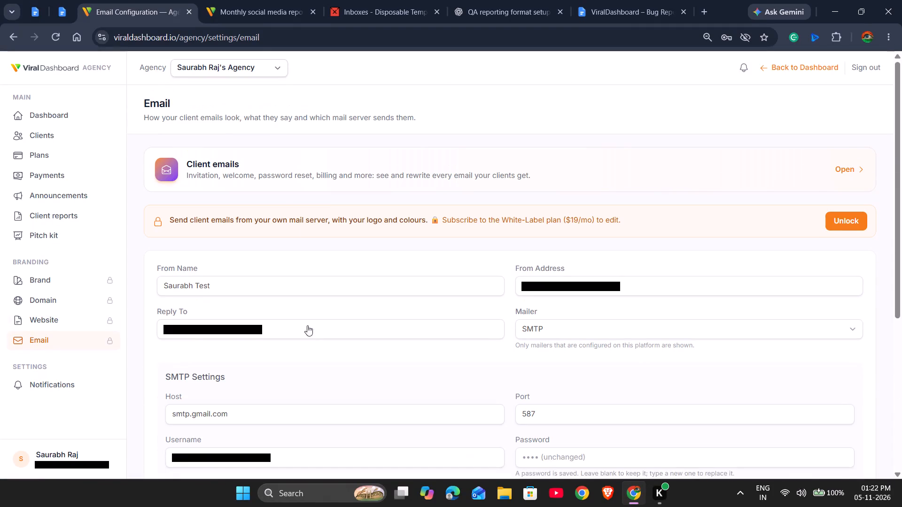
left_click(814, 69)
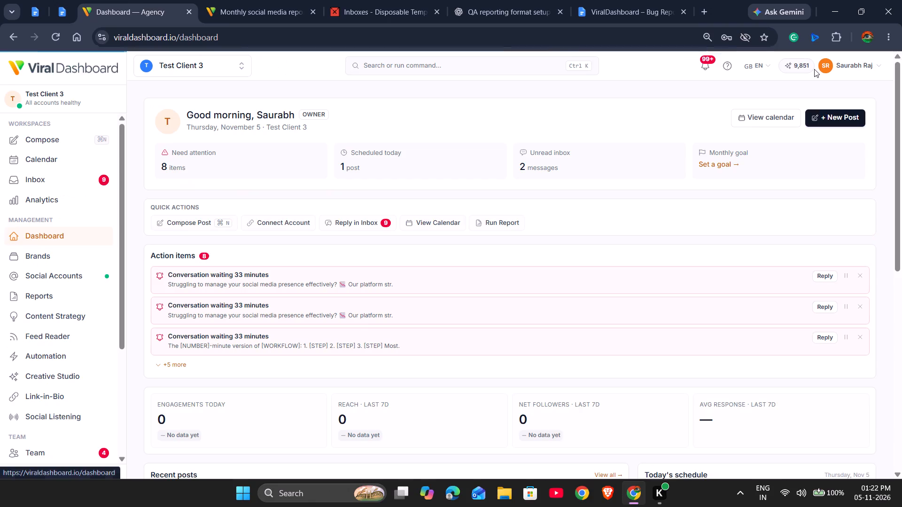
left_click(858, 65)
left_click(788, 261)
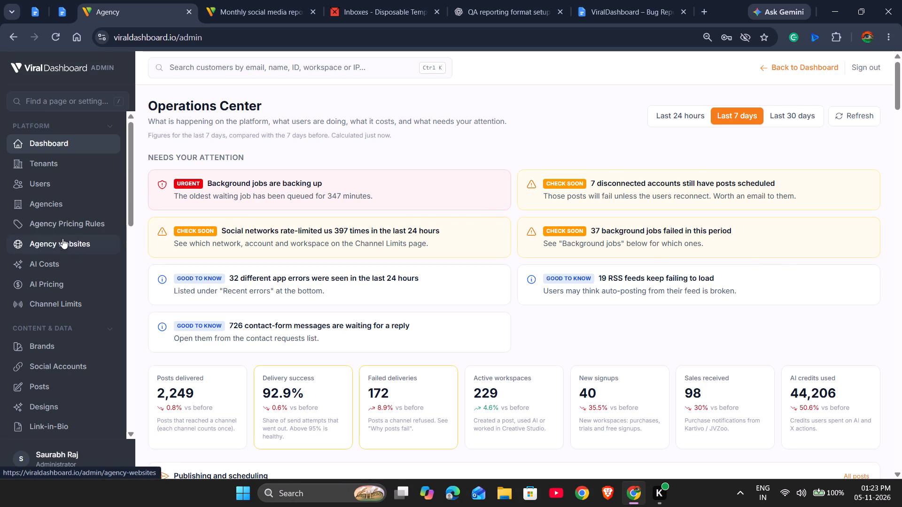
left_click(62, 200)
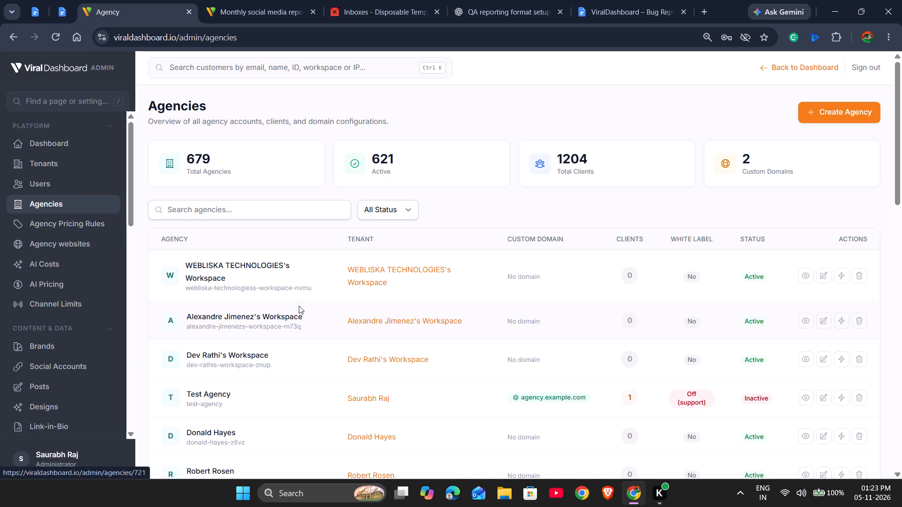
Find the agency with the custom domain vdtest.callyng.com in the list and open its detail page.
scroll(299, 306, "down", 6)
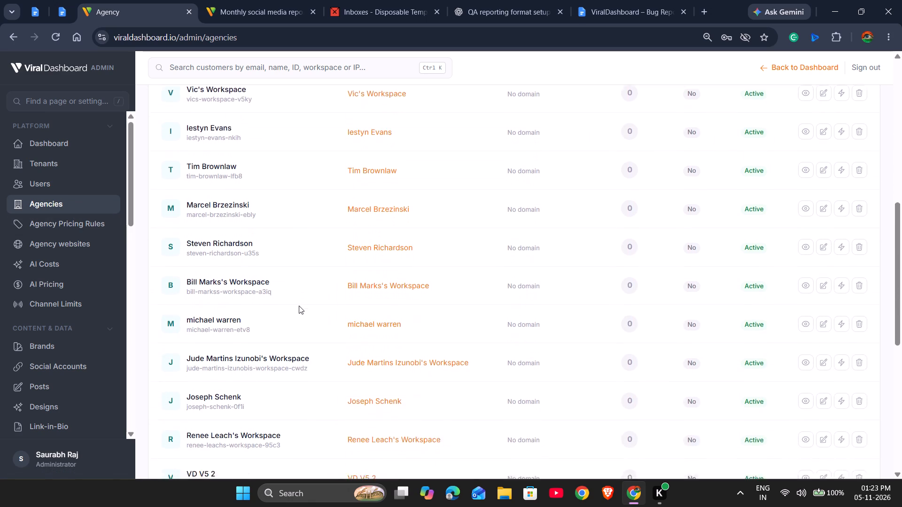
scroll(299, 306, "down", 5)
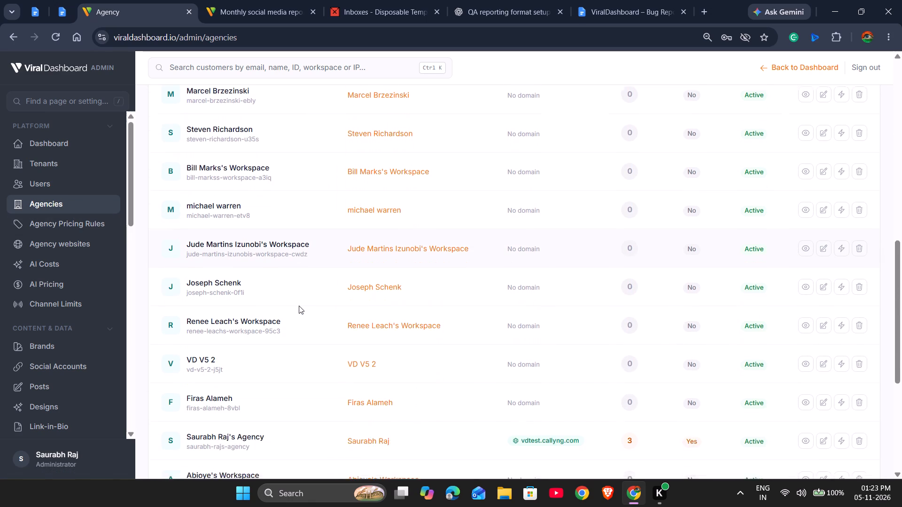
scroll(299, 306, "down", 3)
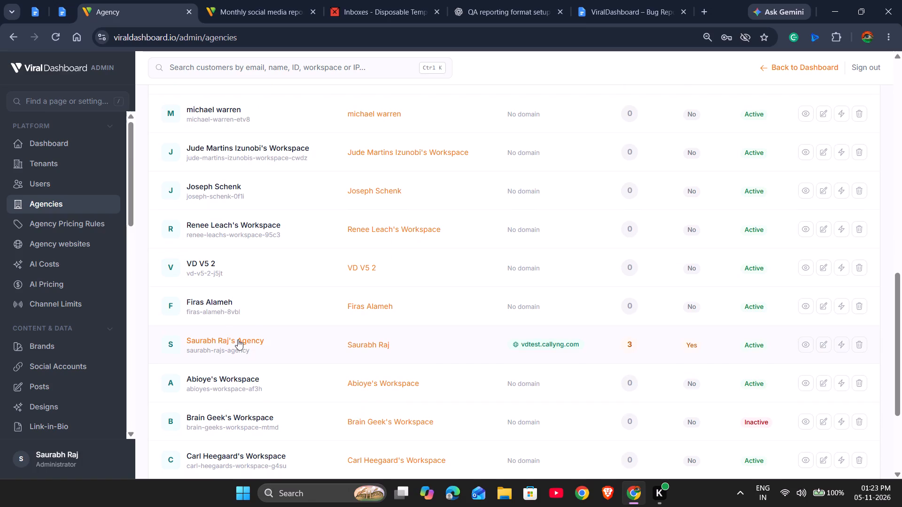
left_click(238, 339)
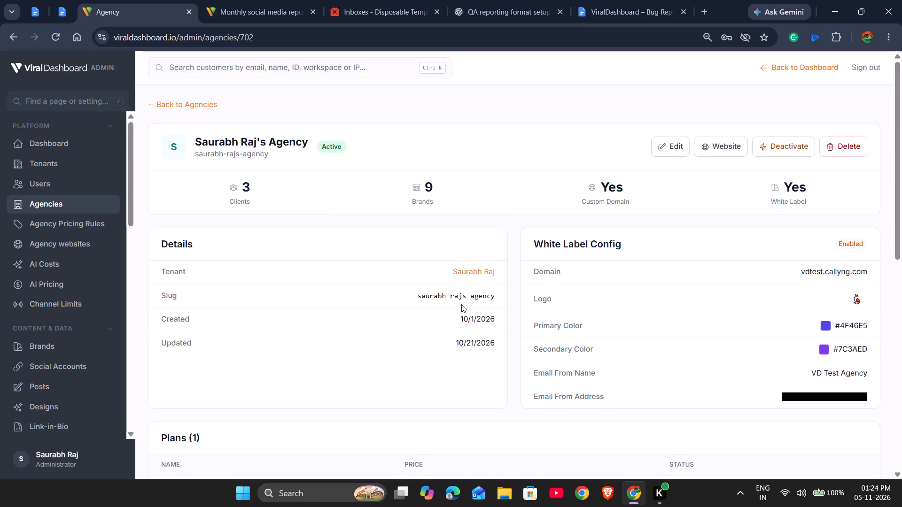
Examine the agency's admin record, including its details, White Label Config, plans, clients and brands.
scroll(461, 304, "down", 5)
scroll(461, 304, "right", 1)
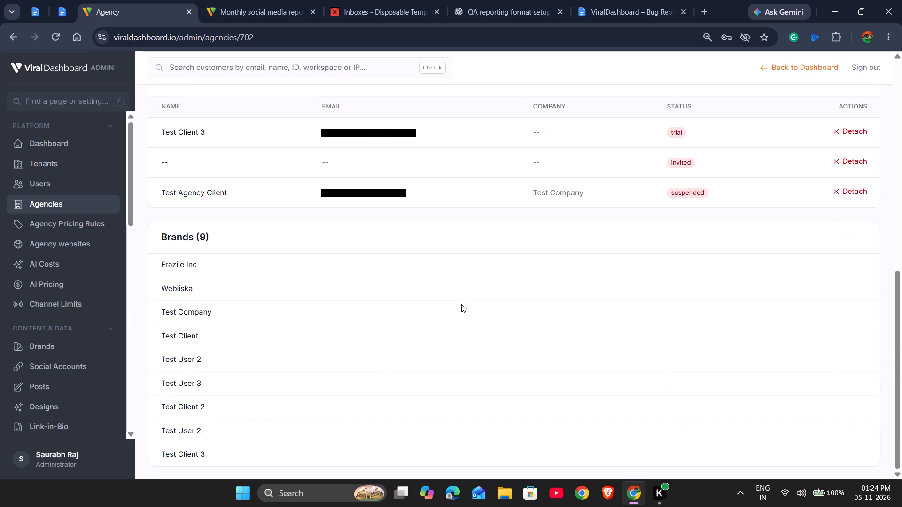
scroll(461, 304, "right", 2)
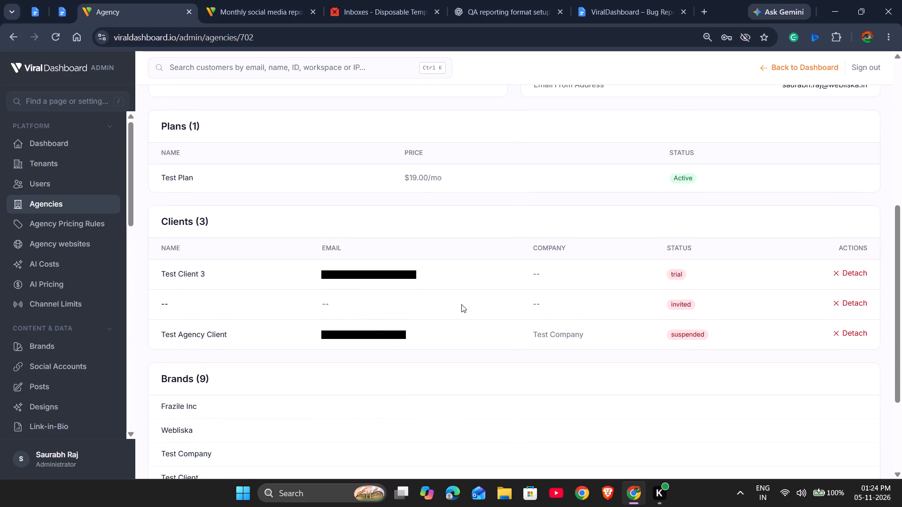
scroll(461, 304, "right", 4)
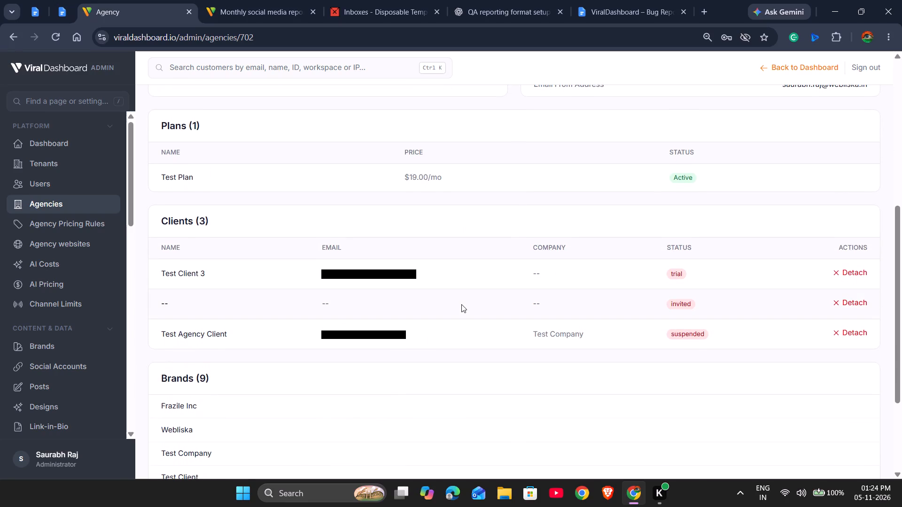
scroll(461, 304, "up", 2)
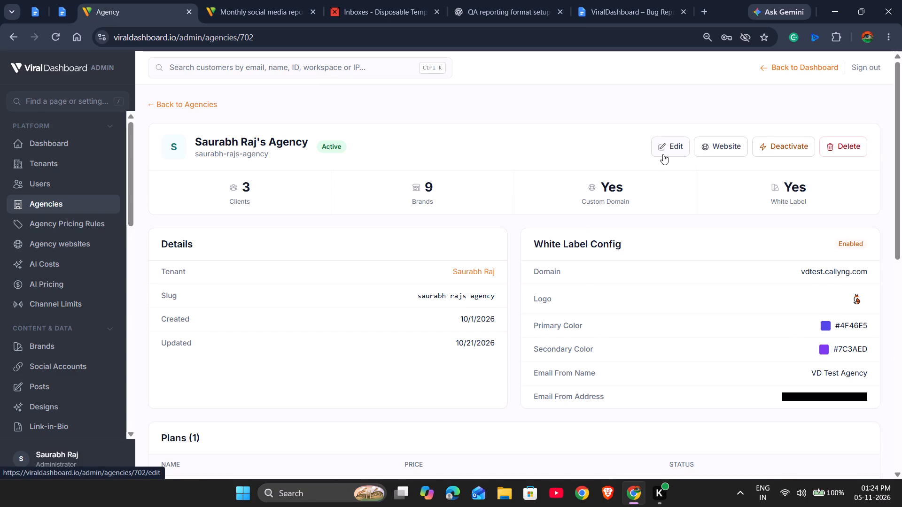
scroll(451, 317, "down", 3)
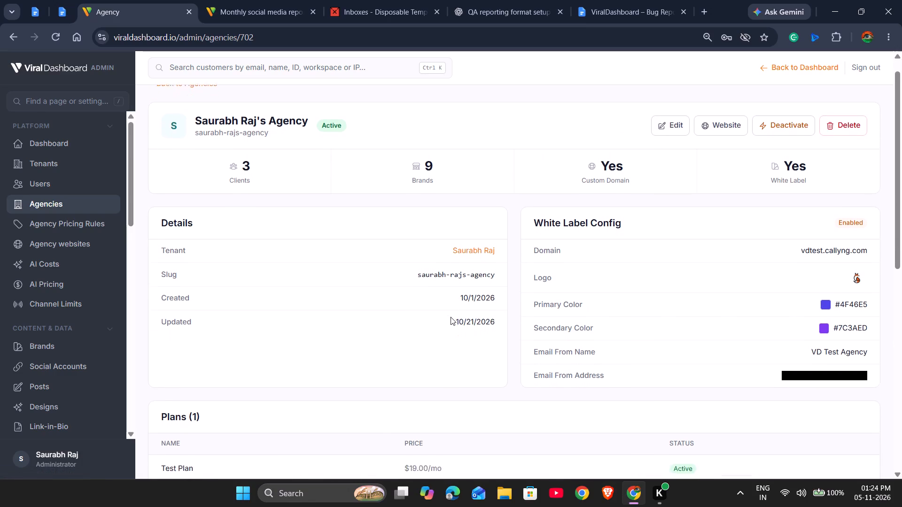
scroll(451, 317, "down", 3)
scroll(451, 317, "right", 1)
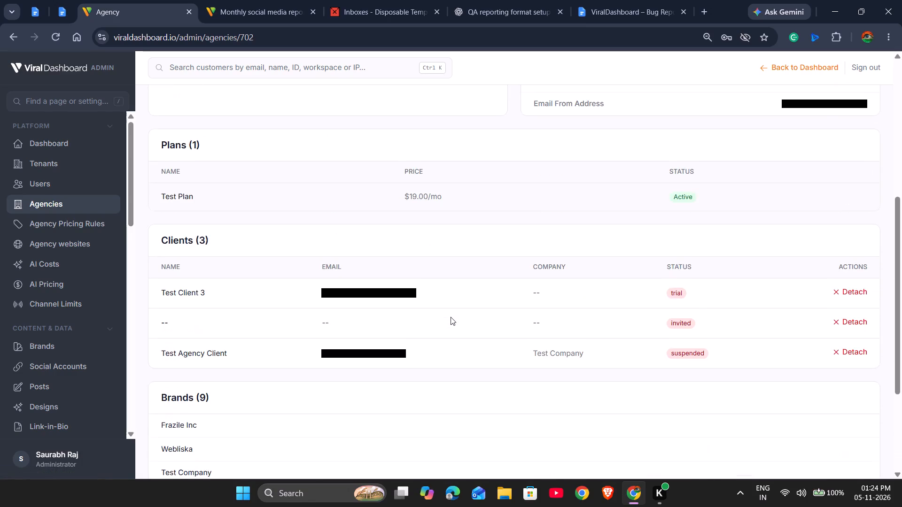
scroll(451, 317, "right", 1)
scroll(451, 317, "up", 2)
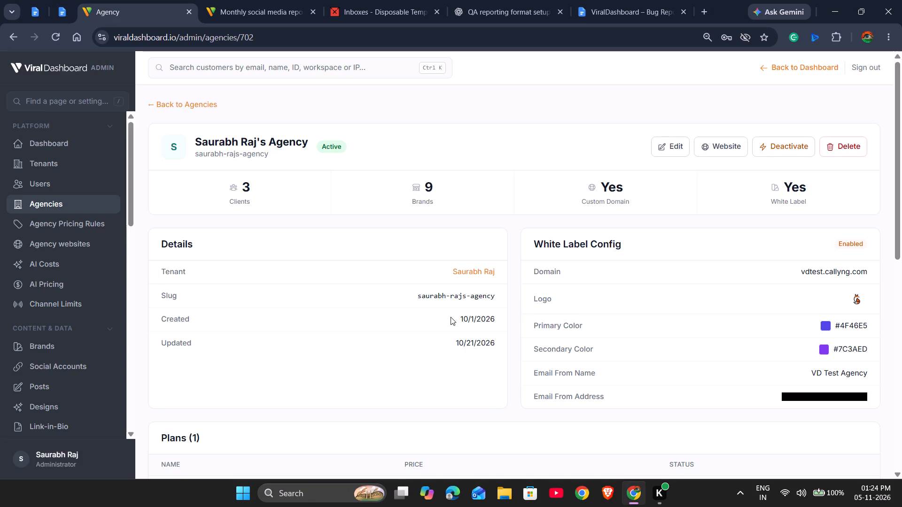
scroll(518, 199, "up", 1)
Open the agency's record for editing.
left_click(661, 152)
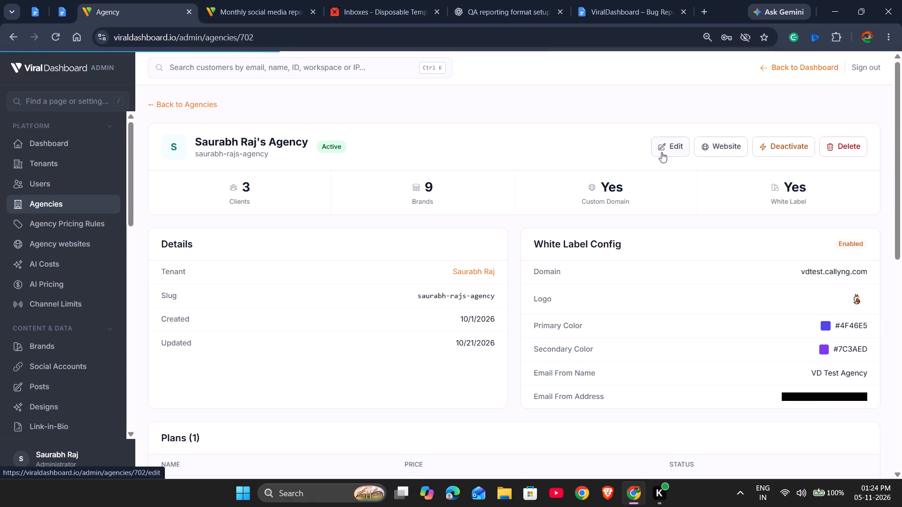
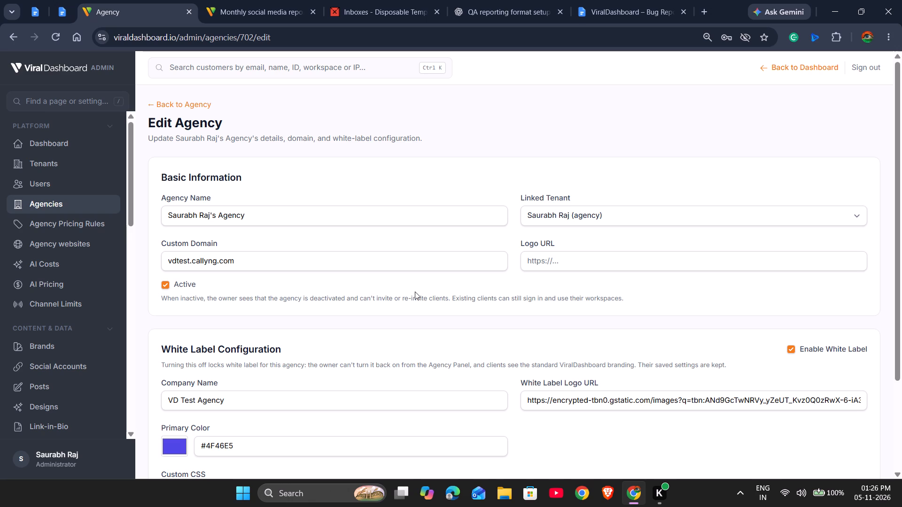
Review the agency's edit form through the White Label Configuration section and leave it without saving.
scroll(415, 292, "down", 3)
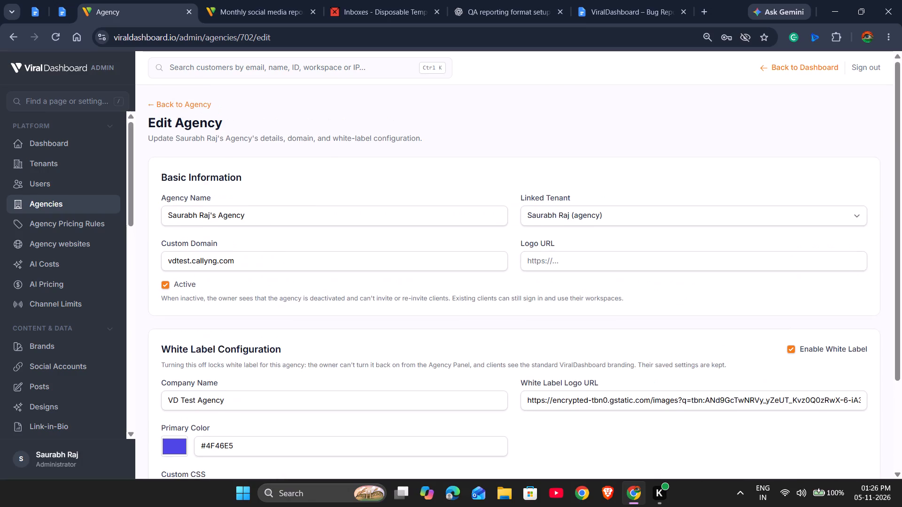
scroll(494, 304, "down", 5)
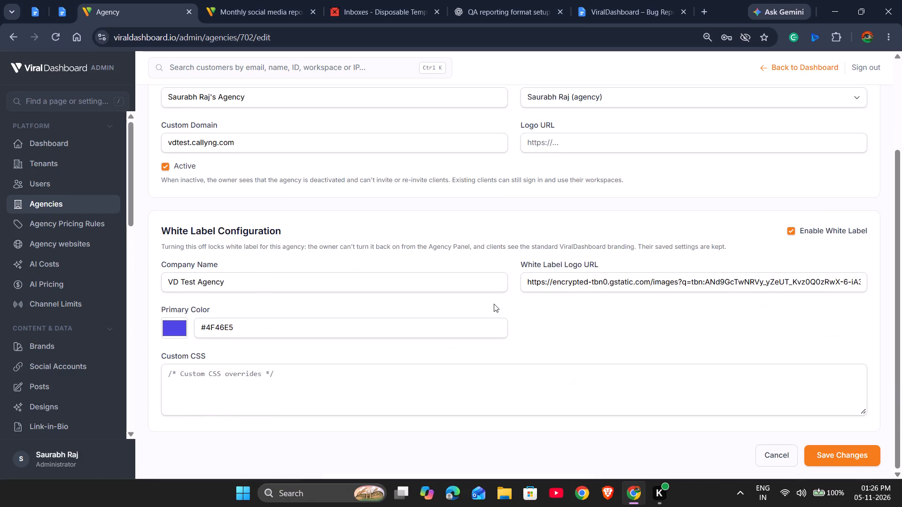
left_click(773, 452)
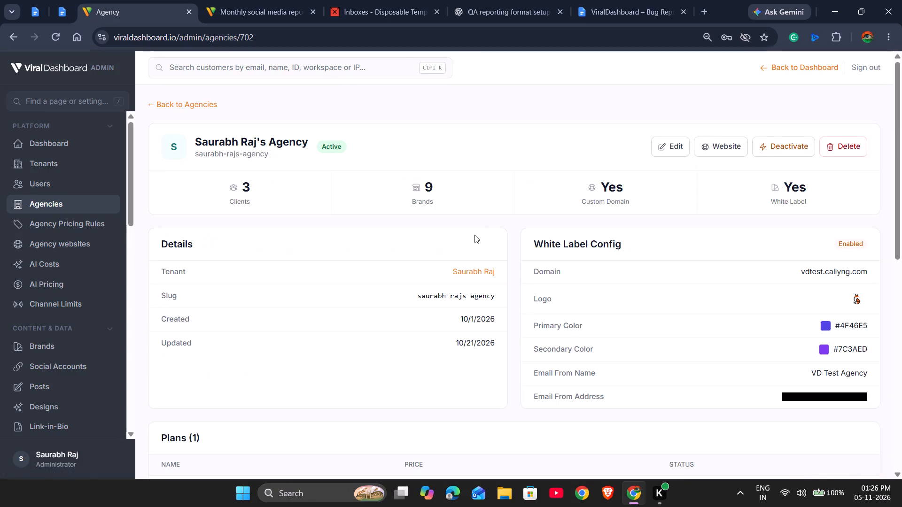
Check the agency's Website page with its template and site upload options, and return to the agency's detail page.
left_click(711, 154)
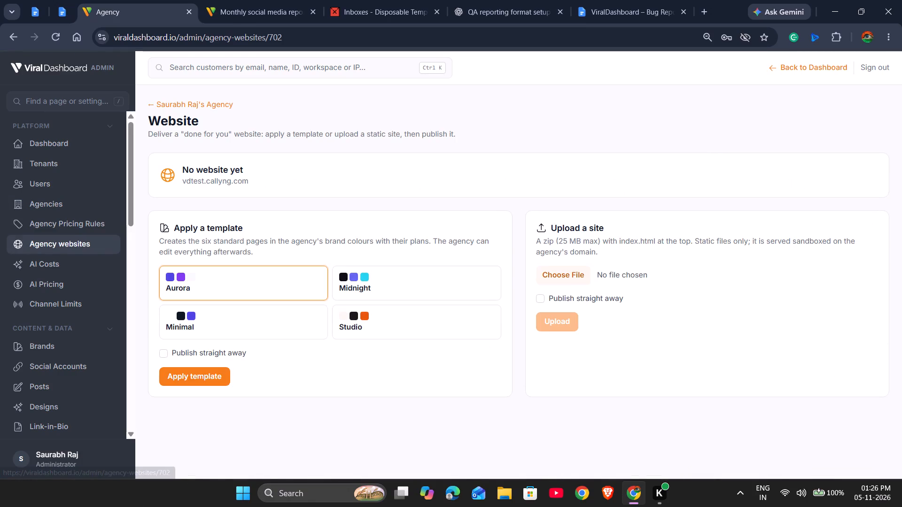
left_click(159, 104)
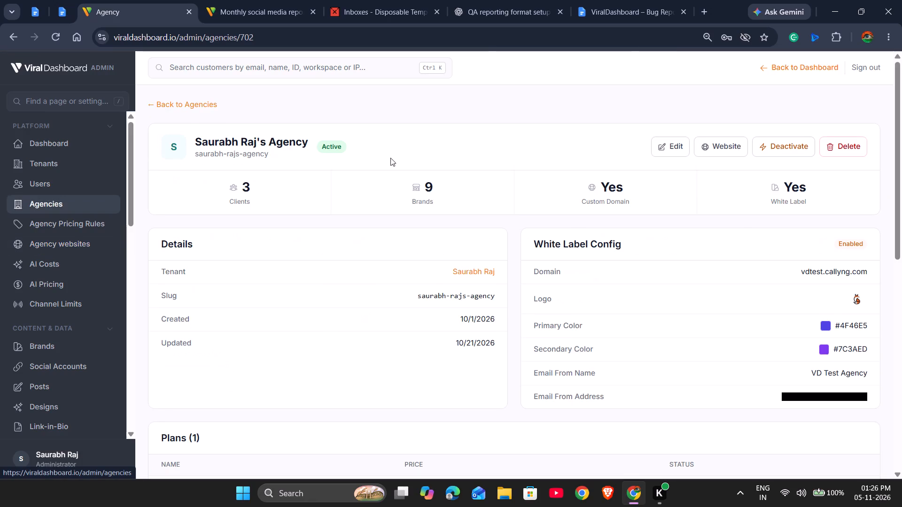
Open the agency's linked tenant and add the White-Label plan on top of its base plan, with the reason "test".
left_click(470, 271)
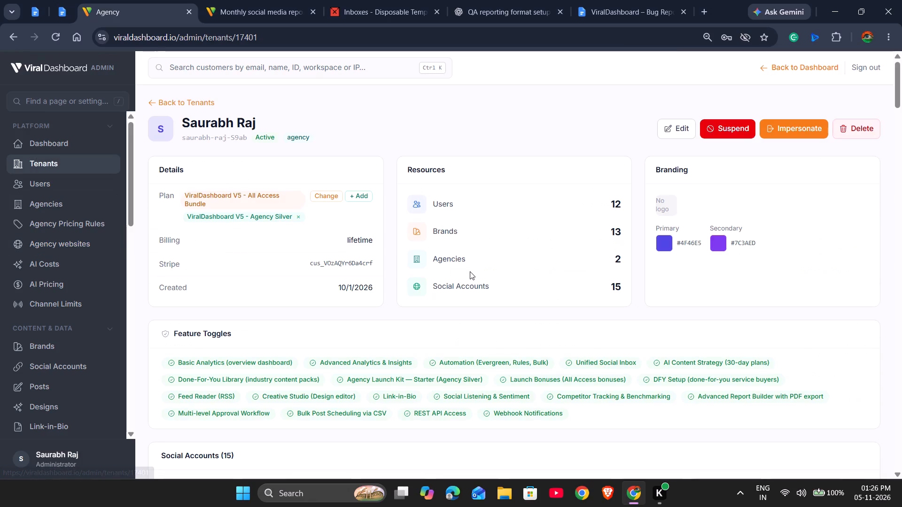
left_click(356, 194)
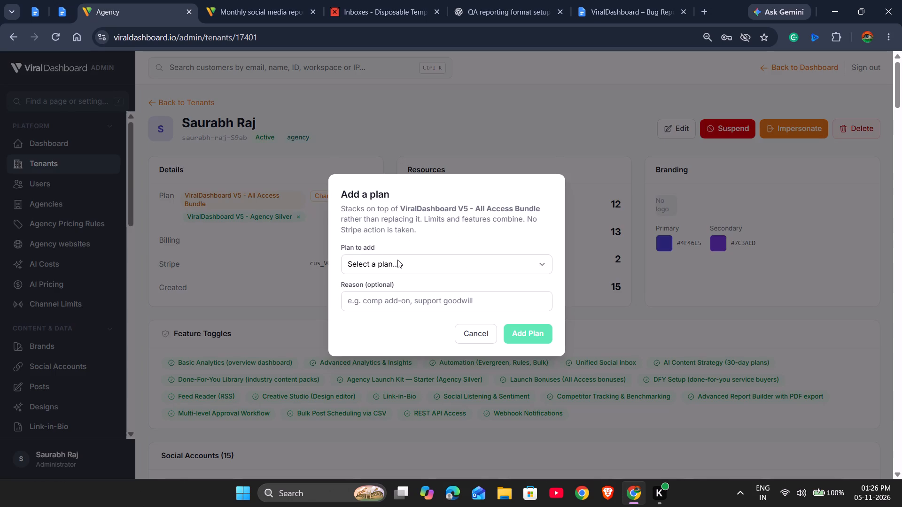
left_click(397, 260)
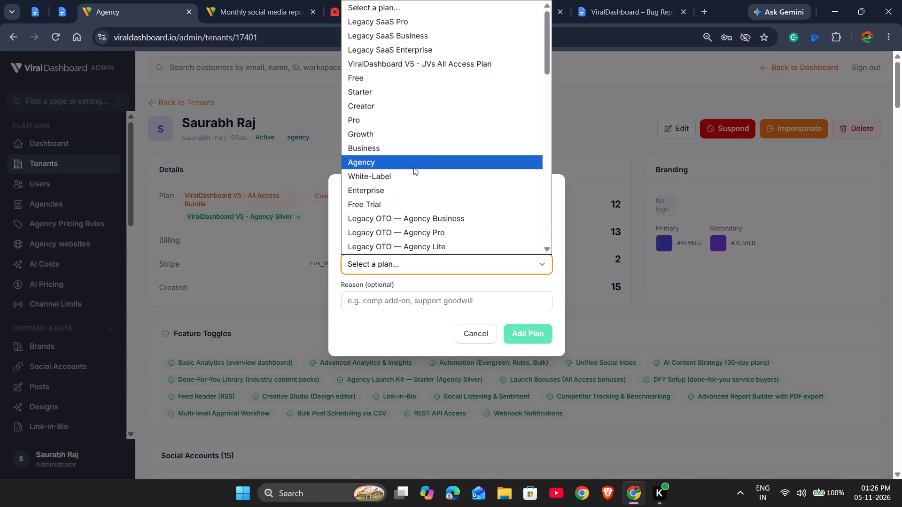
left_click(402, 179)
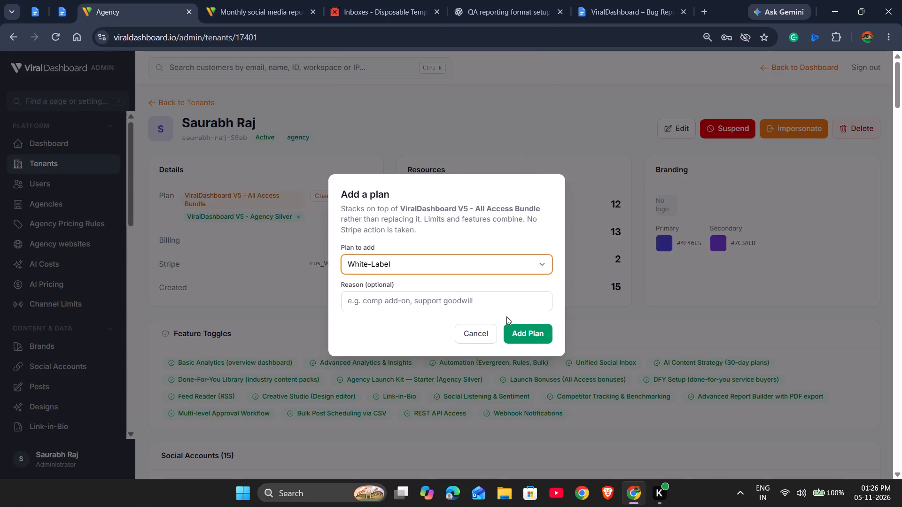
left_click(433, 300)
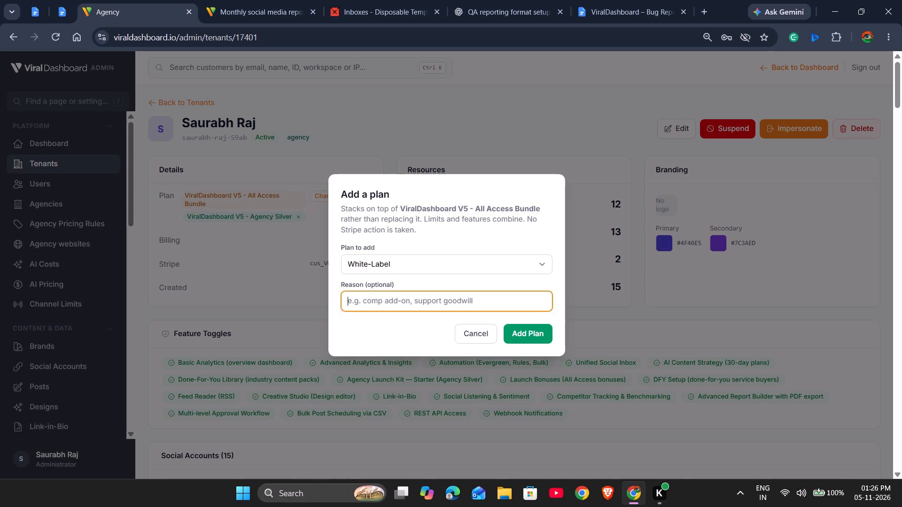
type("tets")
key("BackSpace")
key("BackSpace")
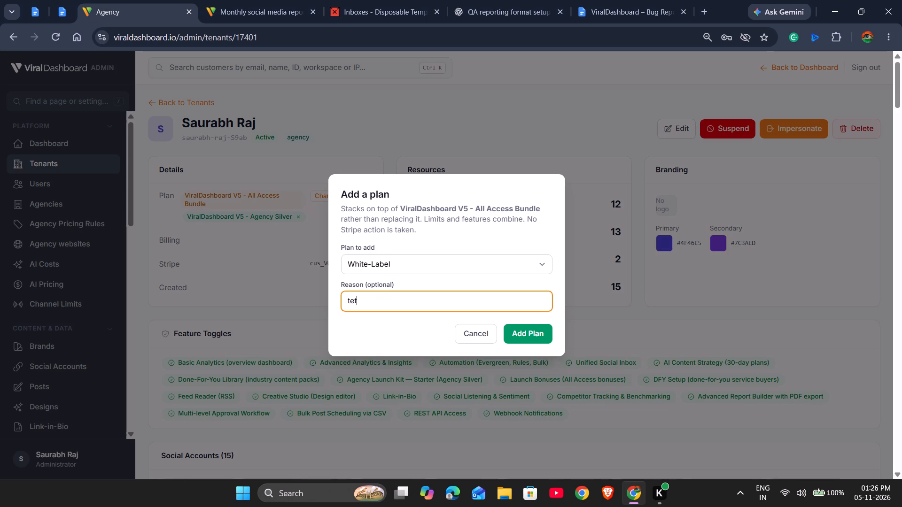
type("st")
left_click(527, 330)
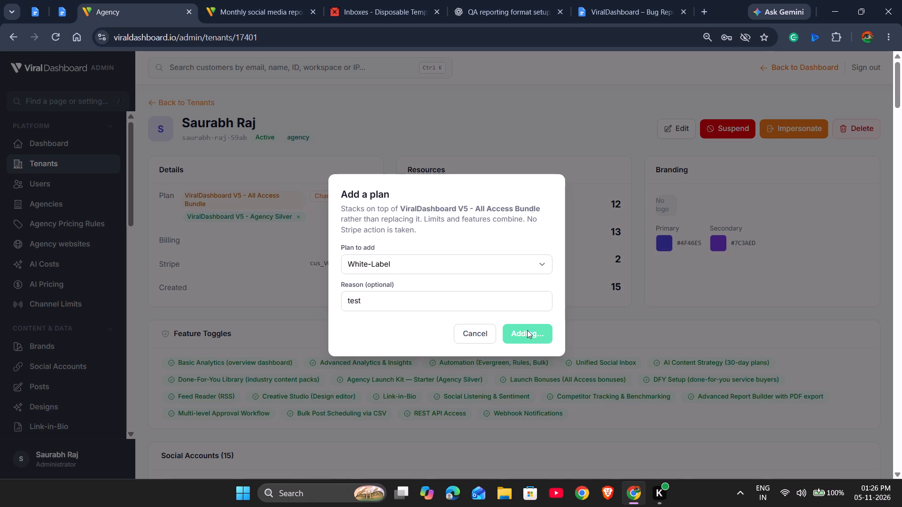
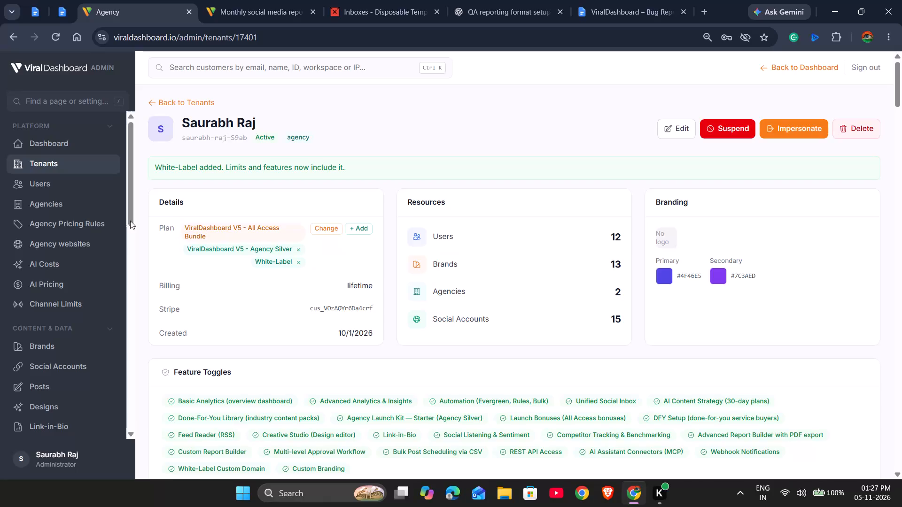
Go from the tenant's detail page to the admin list of agencies.
left_click(64, 199)
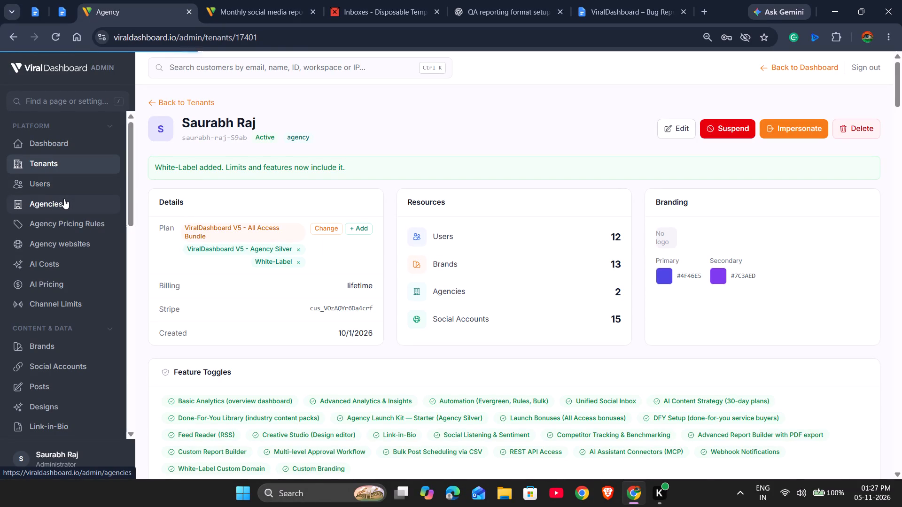
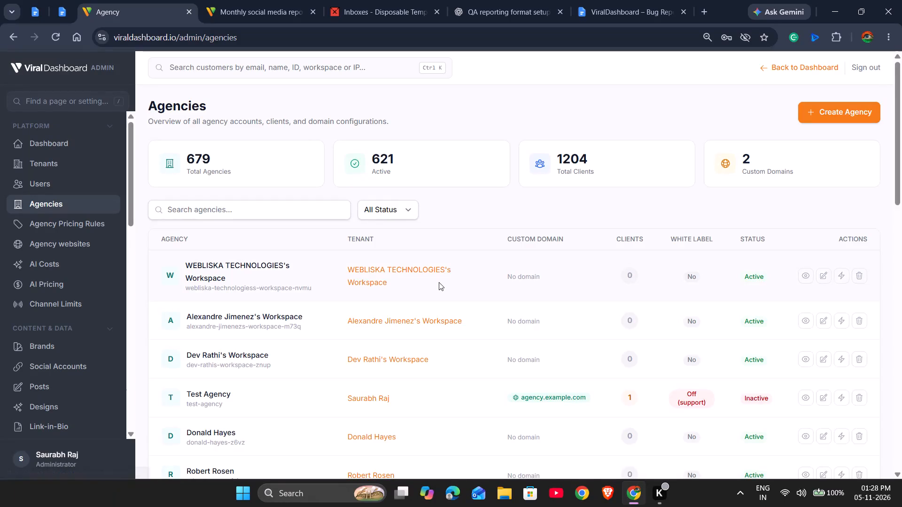
Open the details of the agency using the custom domain vdtest.callyng.com and check its White Label Config.
scroll(439, 282, "down", 10)
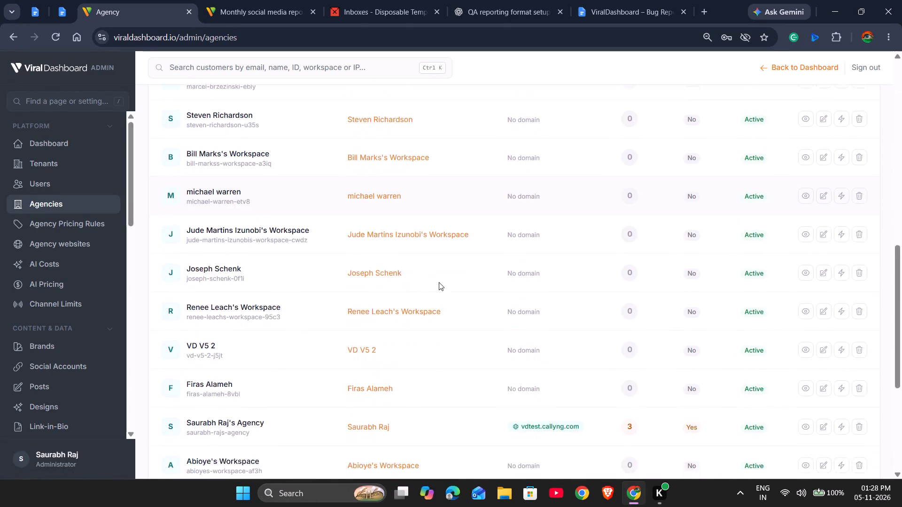
scroll(439, 282, "down", 2)
left_click(250, 381)
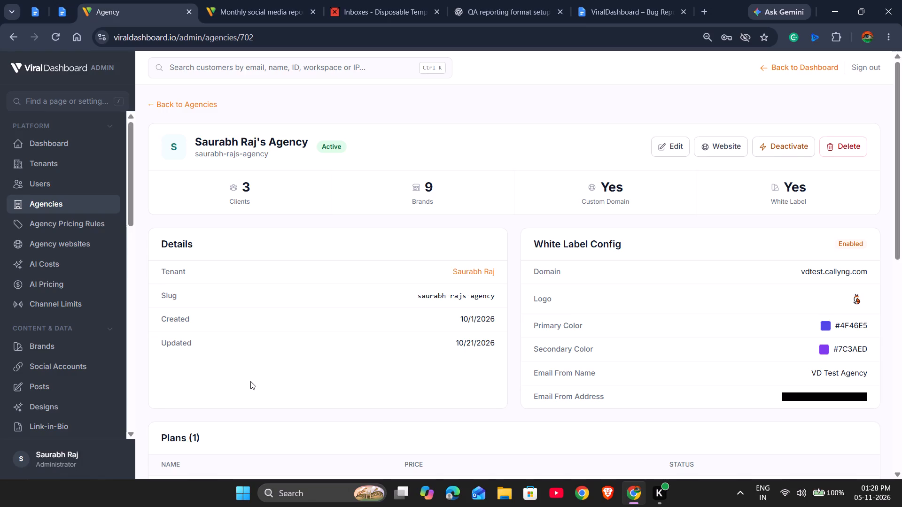
scroll(479, 226, "up", 2)
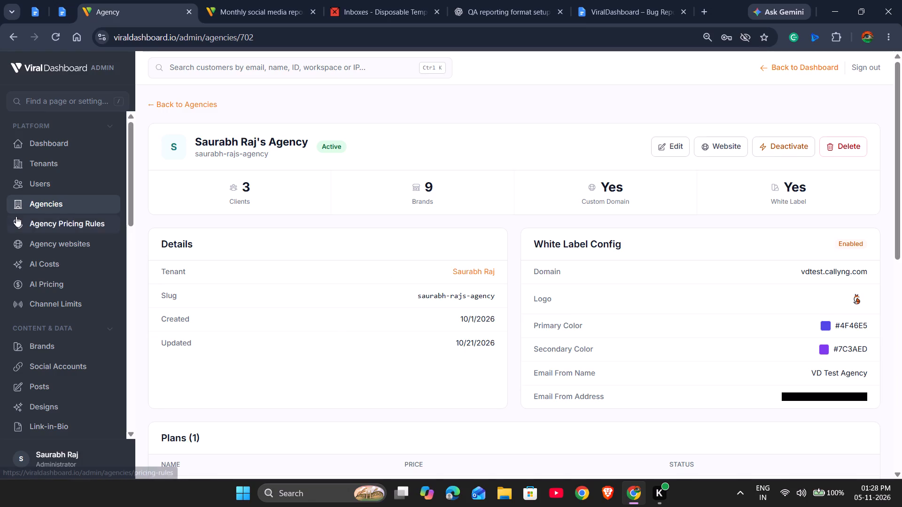
Leave the admin area for the main dashboard, open the Agency panel and look over its overview.
left_click(187, 103)
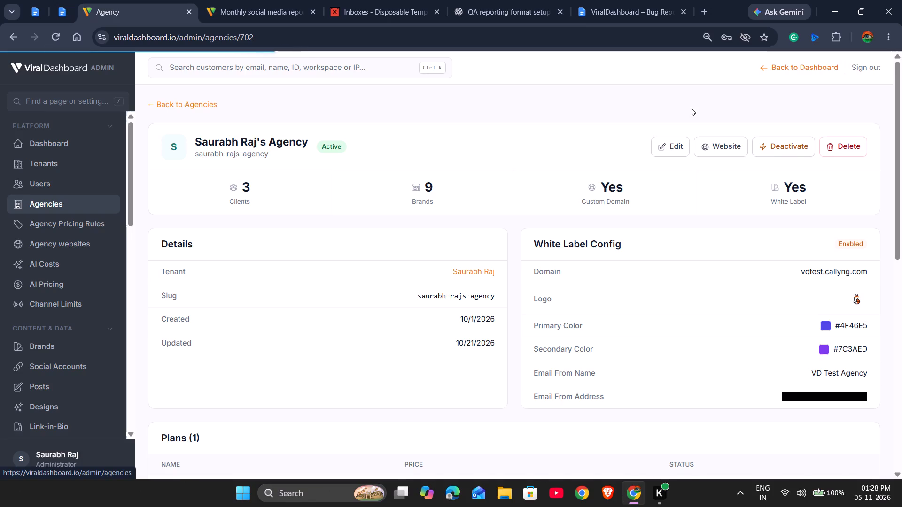
left_click(801, 69)
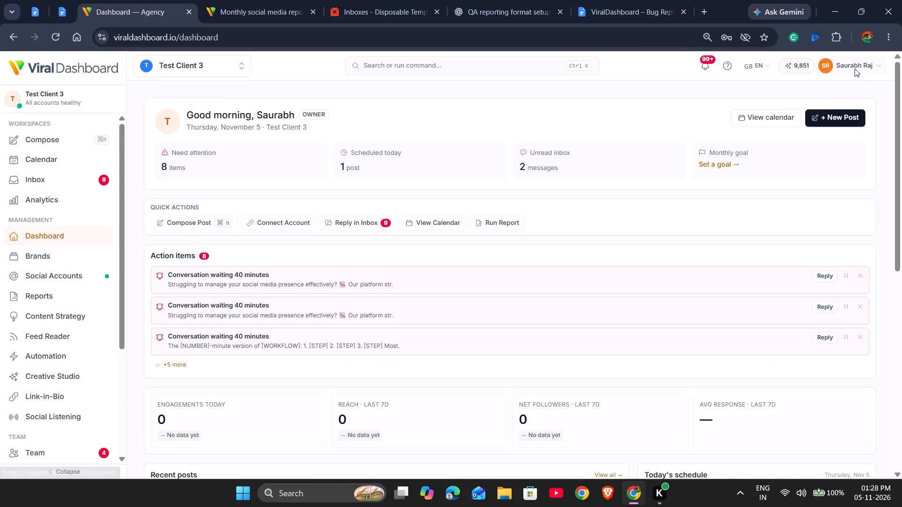
left_click(855, 69)
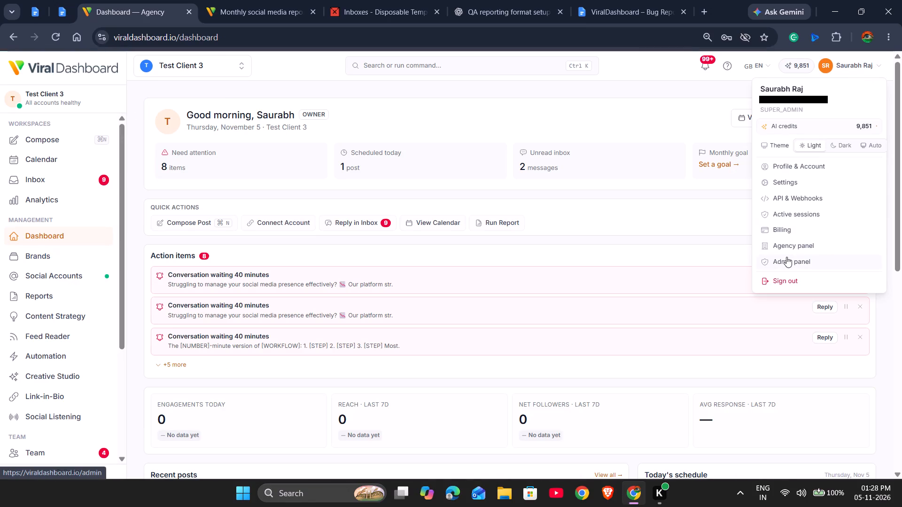
left_click(792, 245)
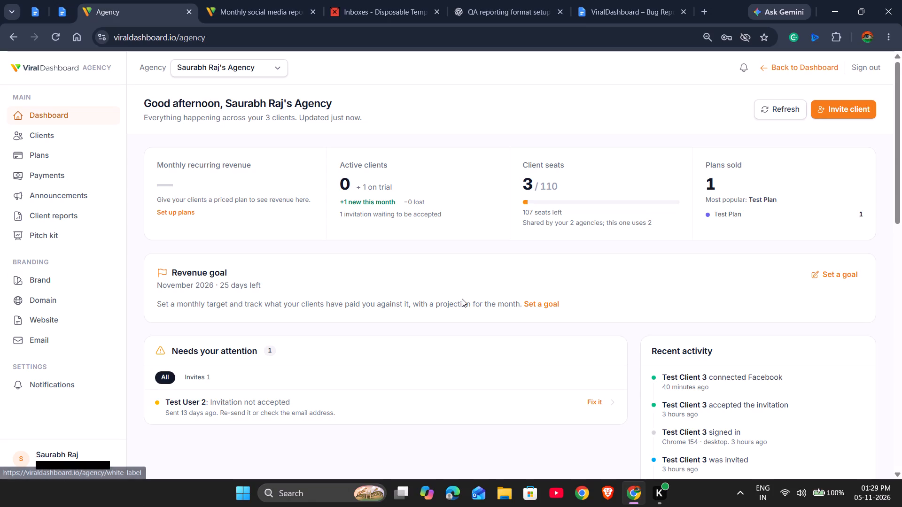
scroll(462, 299, "down", 4)
scroll(462, 299, "up", 2)
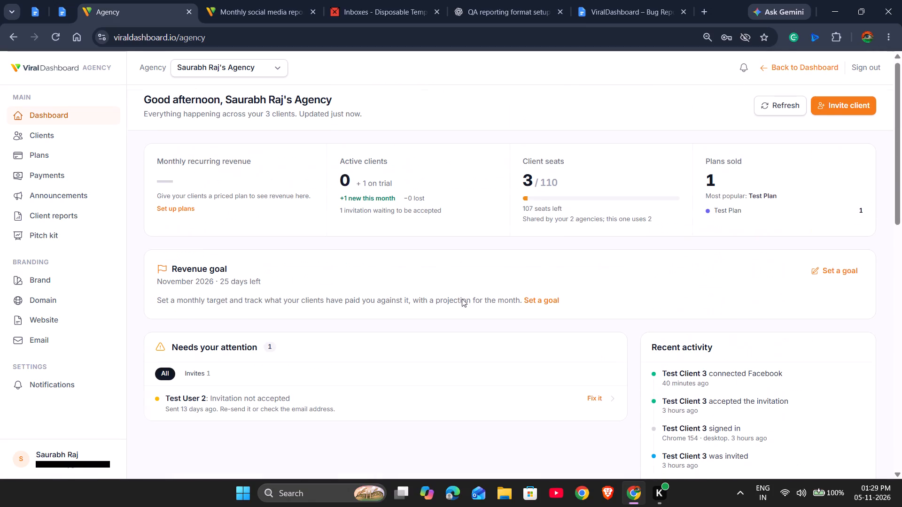
scroll(462, 299, "up", 2)
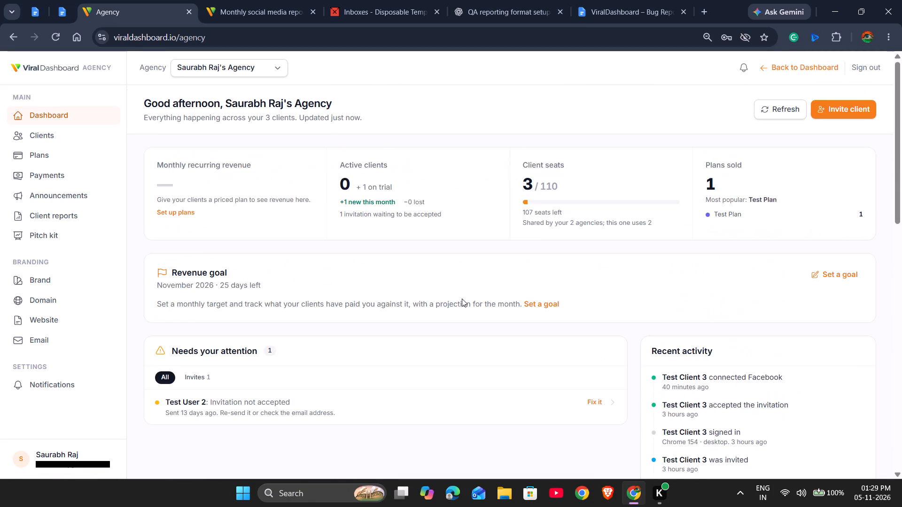
Examine the agency's branding settings on the Domain, Website and Email pages, including the SMTP and email branding sections.
left_click(42, 299)
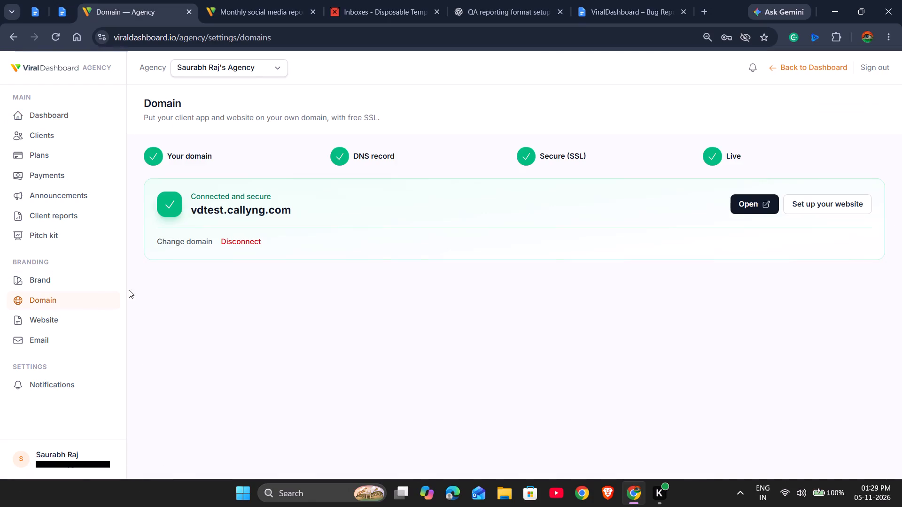
left_click(64, 322)
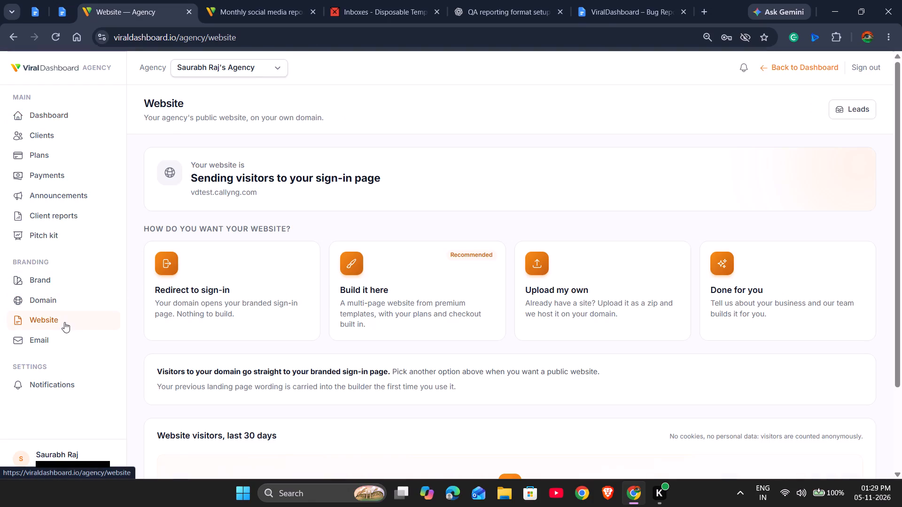
left_click(50, 341)
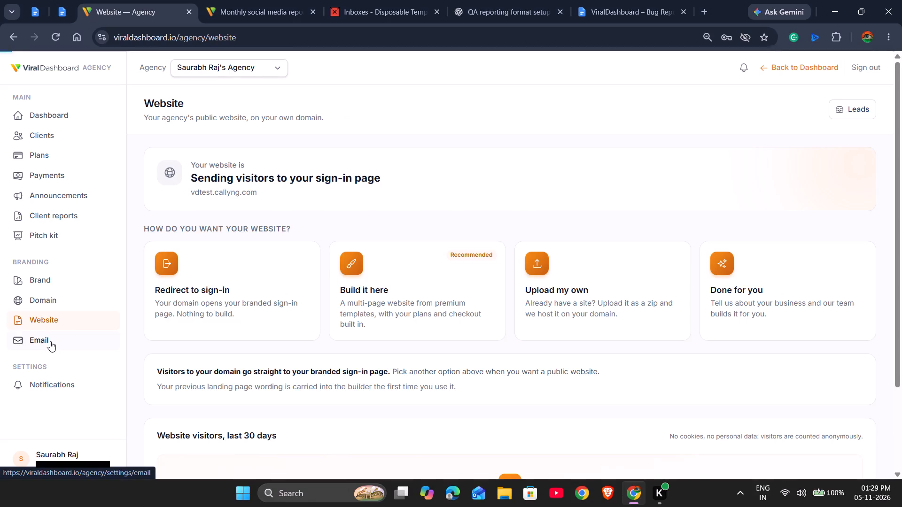
scroll(423, 350, "down", 1)
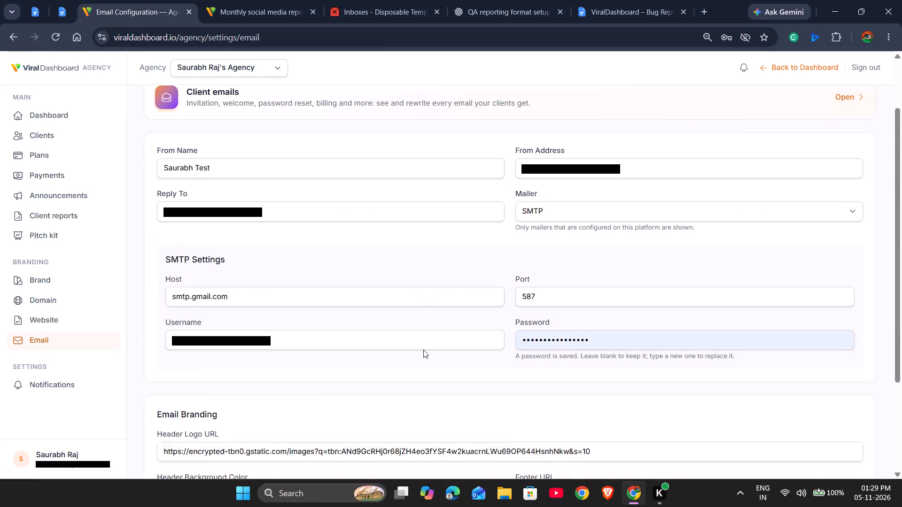
scroll(423, 350, "down", 7)
scroll(423, 350, "up", 5)
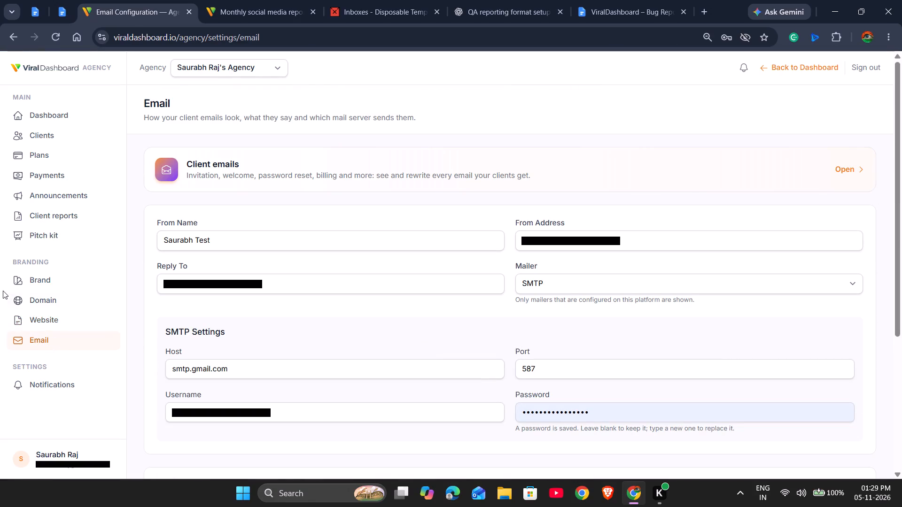
Open the agency's notification settings.
left_click(61, 384)
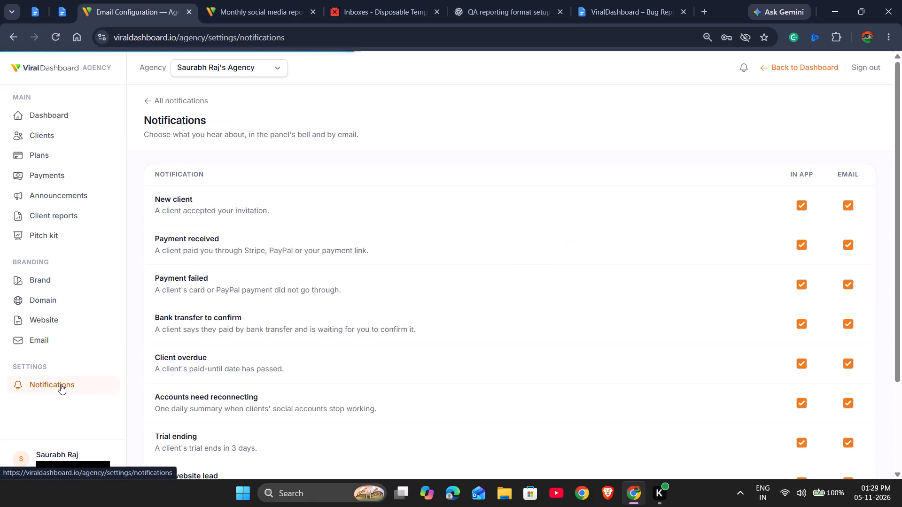